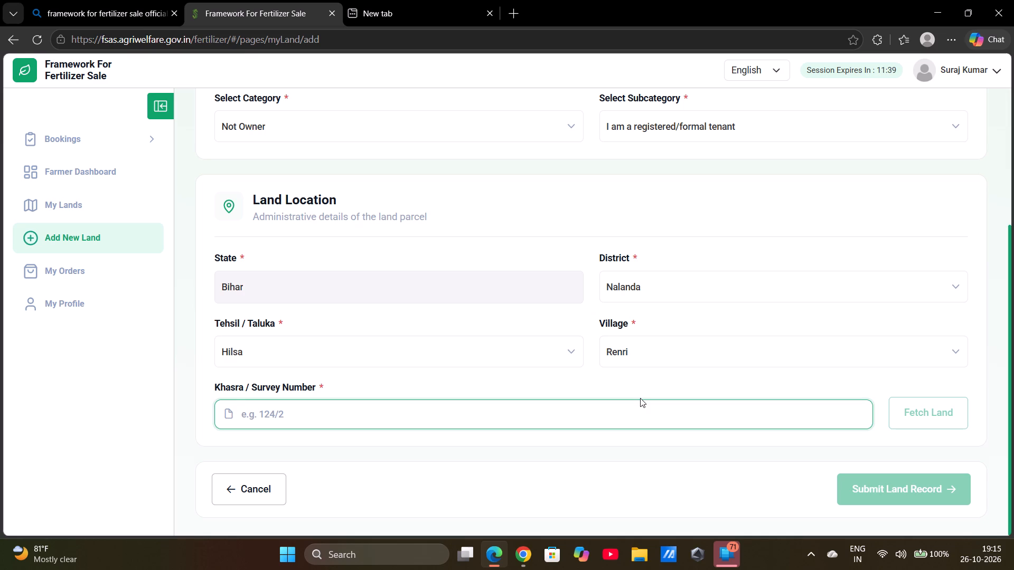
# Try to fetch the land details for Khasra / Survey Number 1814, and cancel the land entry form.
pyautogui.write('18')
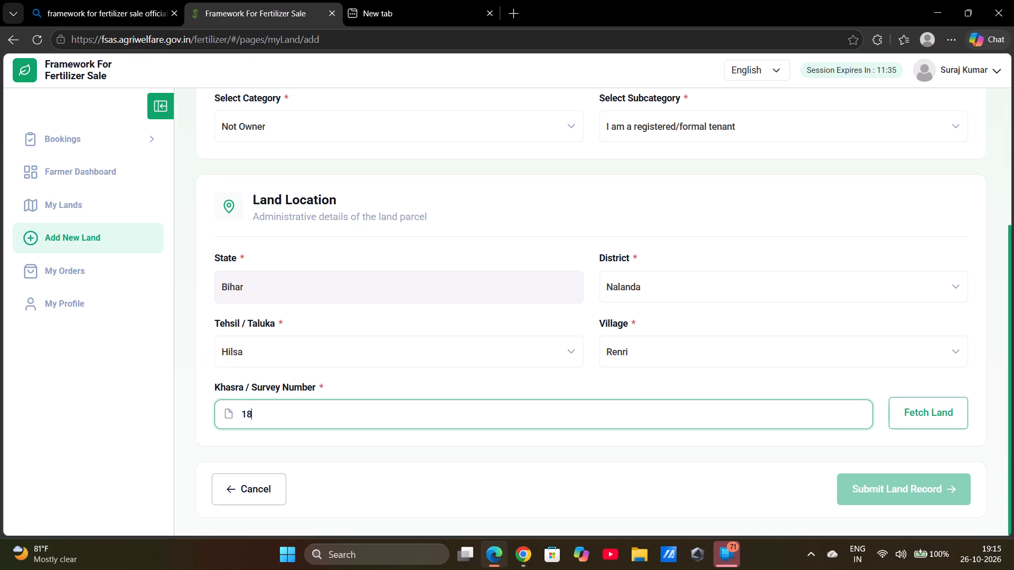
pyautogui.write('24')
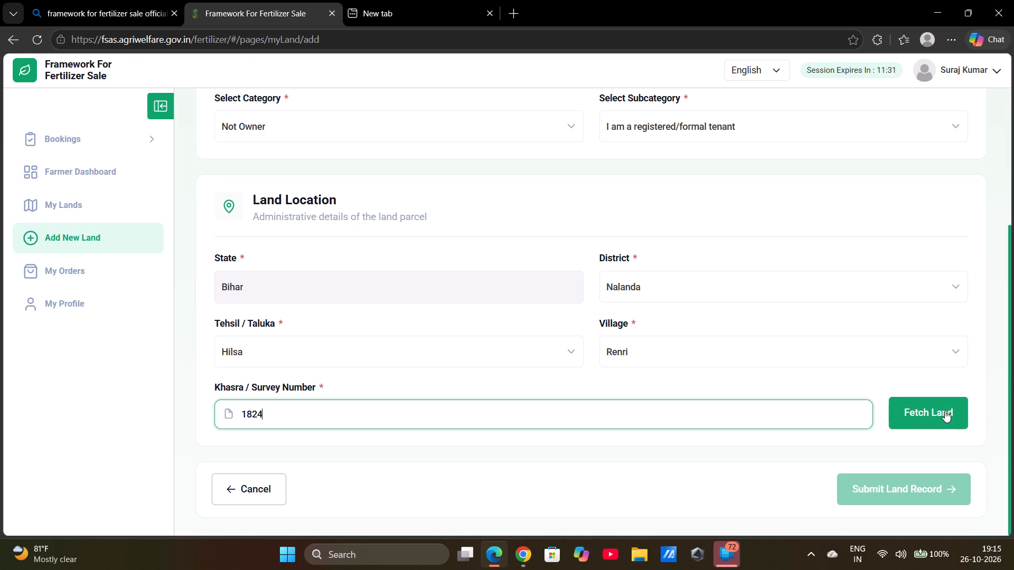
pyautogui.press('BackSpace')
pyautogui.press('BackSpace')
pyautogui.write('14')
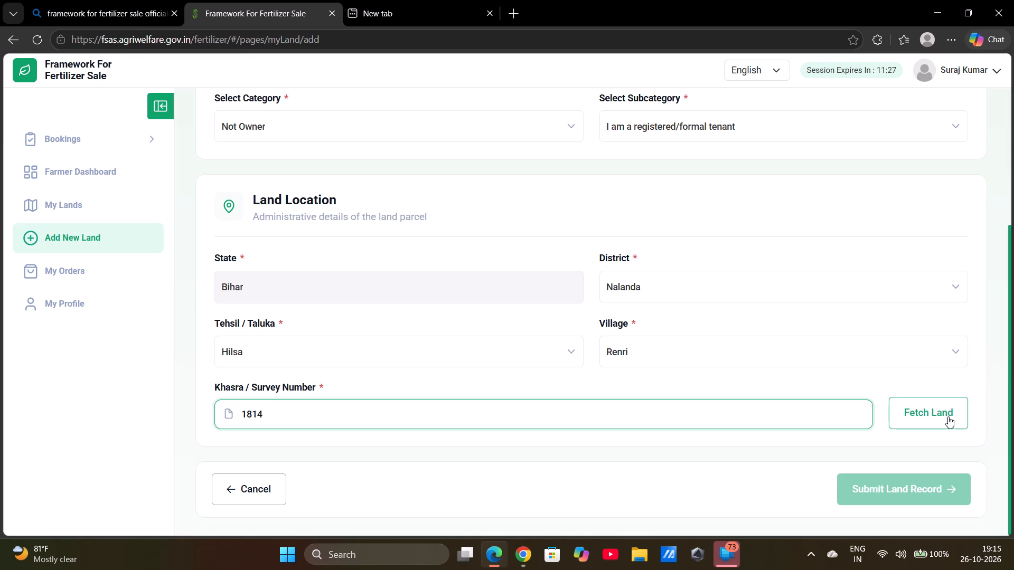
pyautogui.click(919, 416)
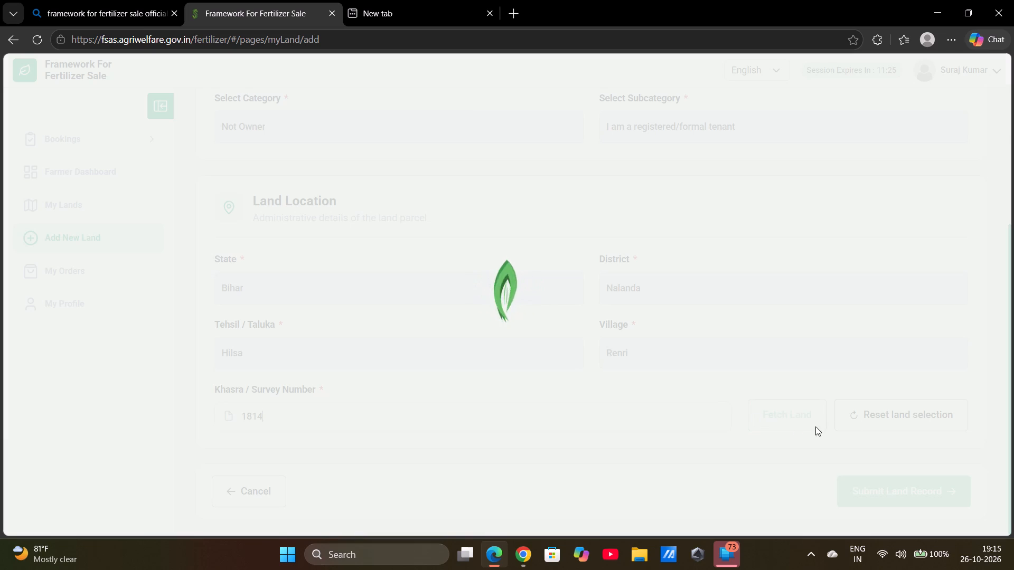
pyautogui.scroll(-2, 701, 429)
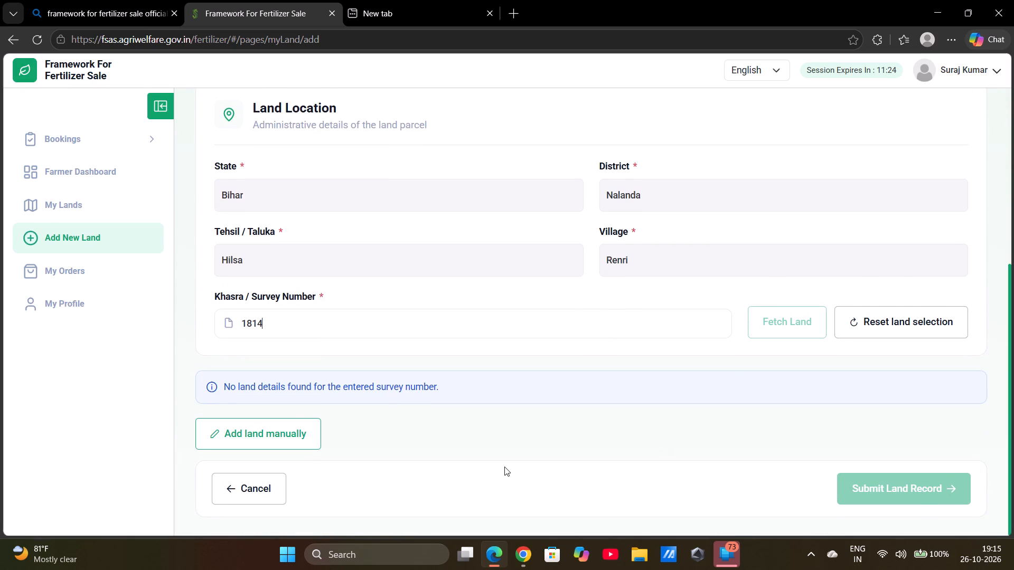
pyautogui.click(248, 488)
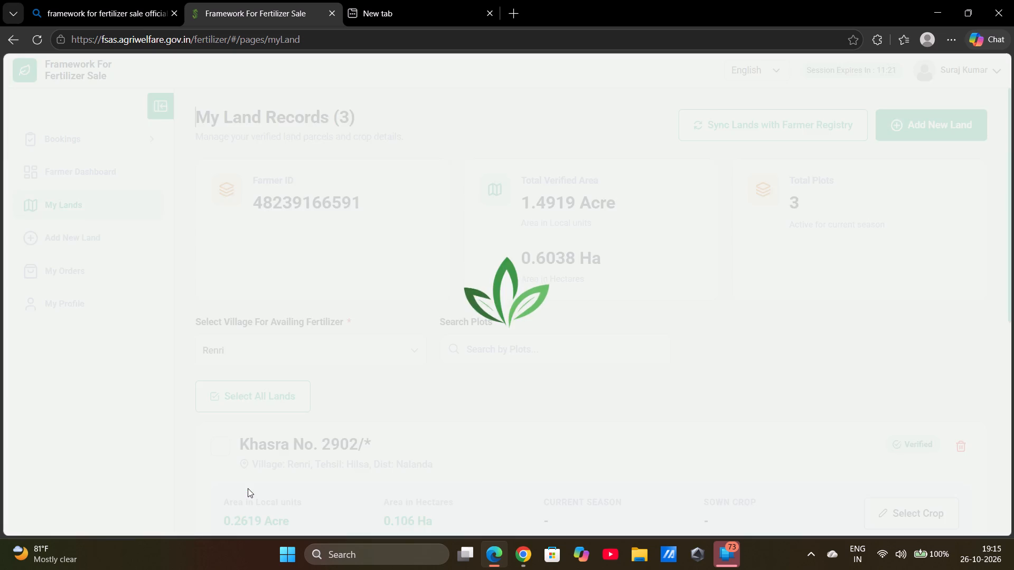
# Start a new land entry with category Not Owner and subcategory "I am a registered/formal tenant".
pyautogui.scroll(-3, 446, 439)
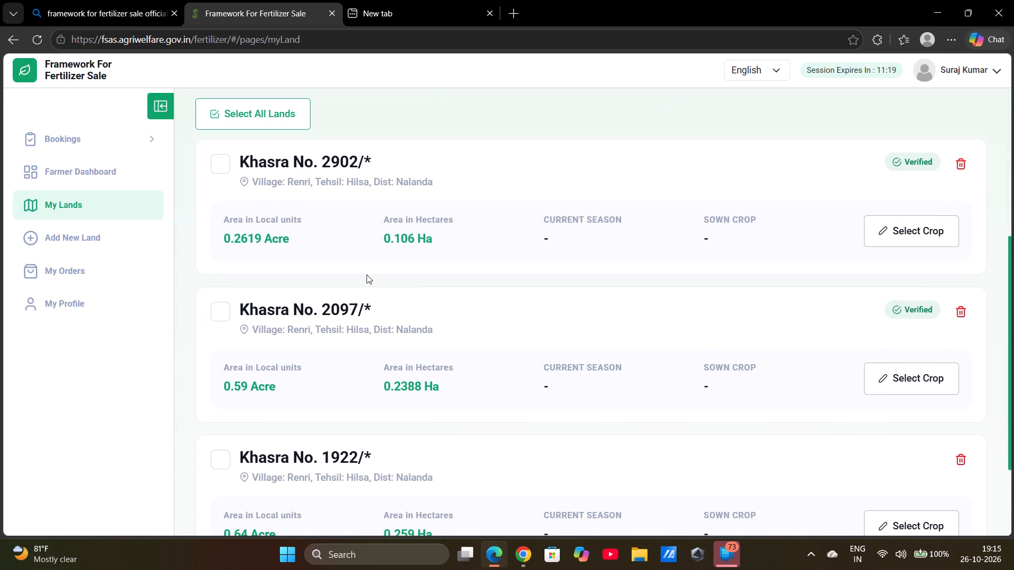
pyautogui.hscroll(1, 367, 274)
pyautogui.scroll(-1, 367, 274)
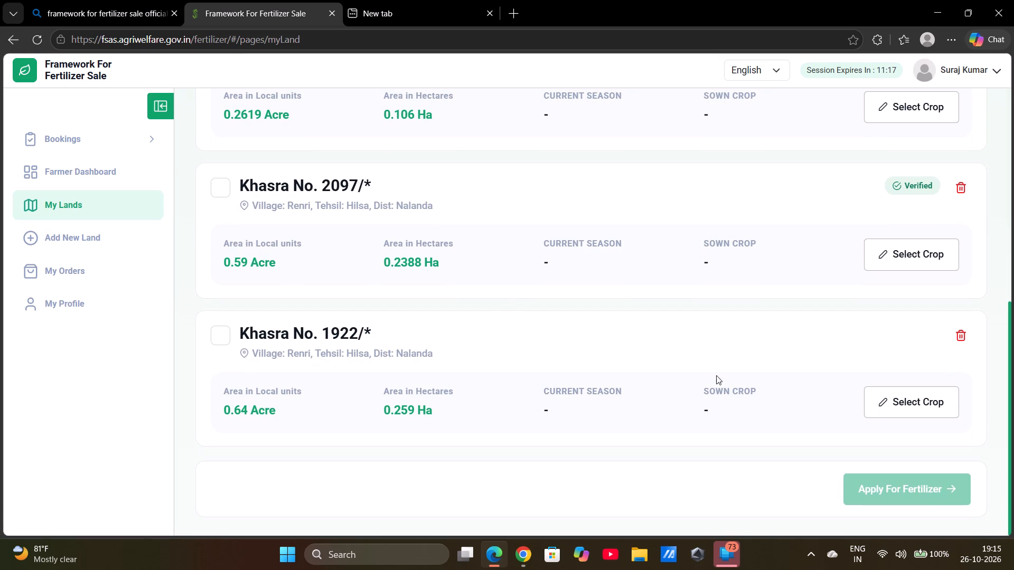
pyautogui.scroll(4, 780, 413)
pyautogui.scroll(1, 881, 165)
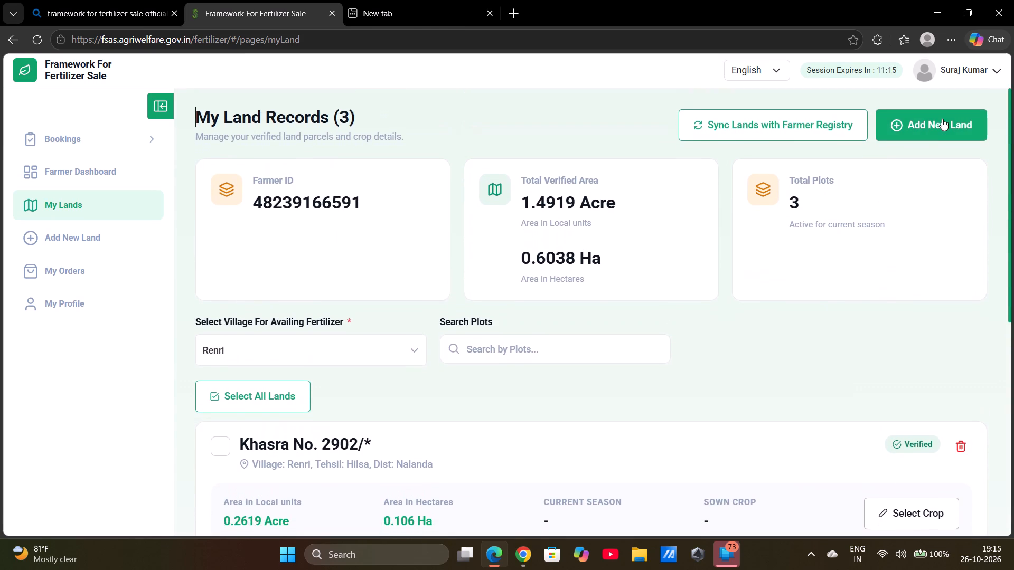
pyautogui.click(942, 118)
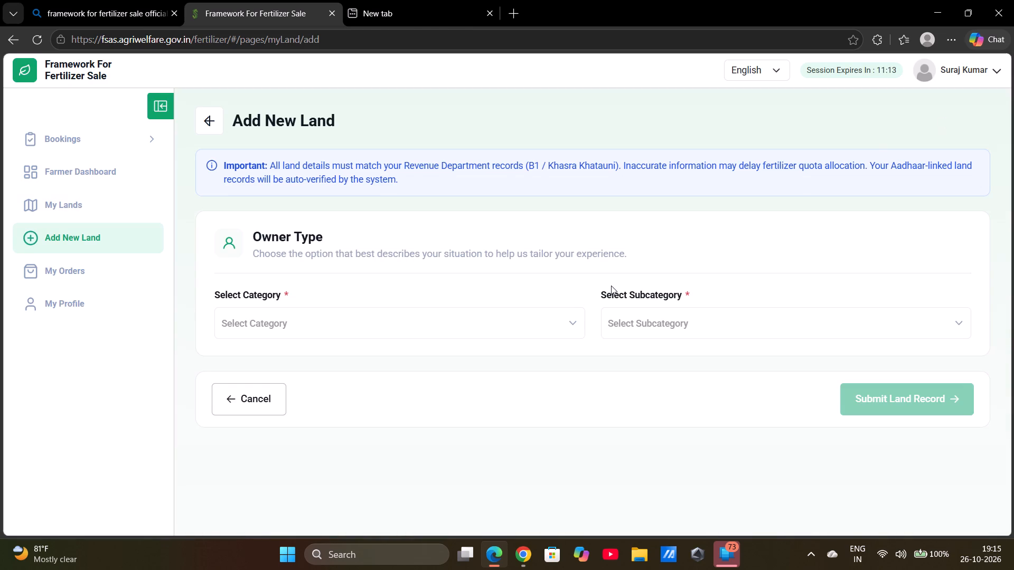
pyautogui.click(514, 337)
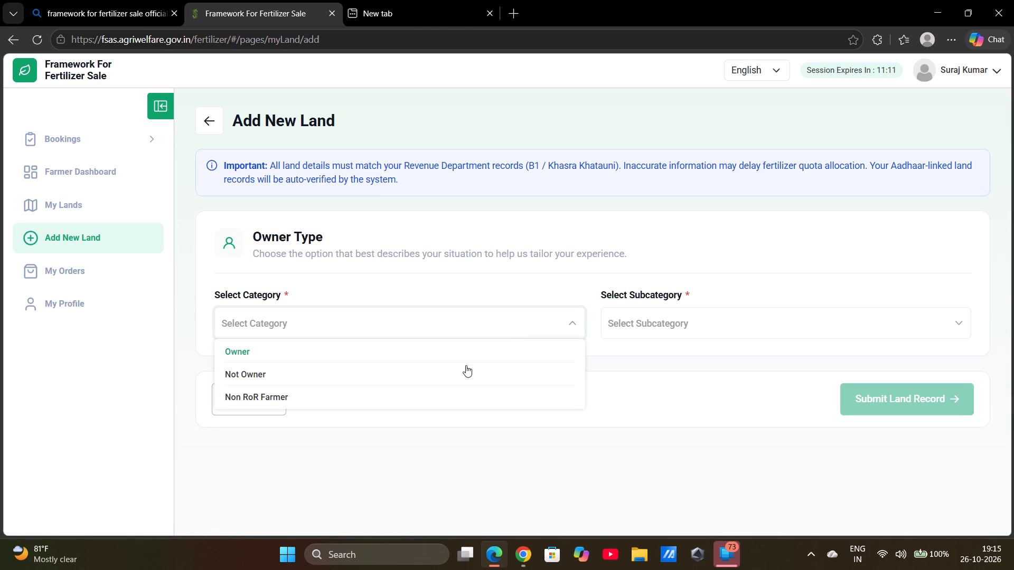
pyautogui.click(462, 371)
pyautogui.moveTo(635, 321); pyautogui.dragTo(650, 451)
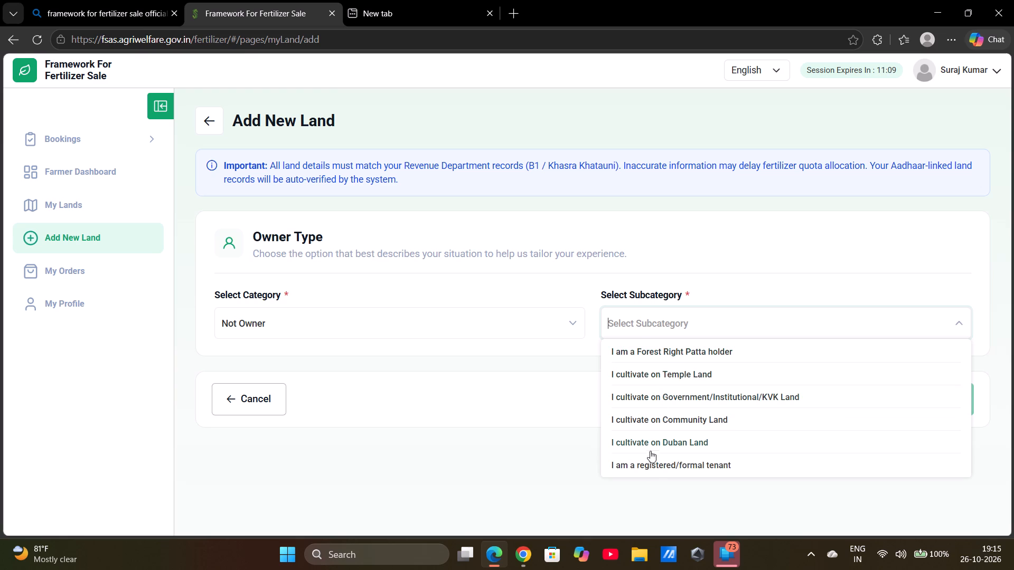
pyautogui.moveTo(650, 451); pyautogui.dragTo(648, 472)
pyautogui.click(648, 472)
# Set the land location's district to Nalanda.
pyautogui.scroll(-3, 648, 472)
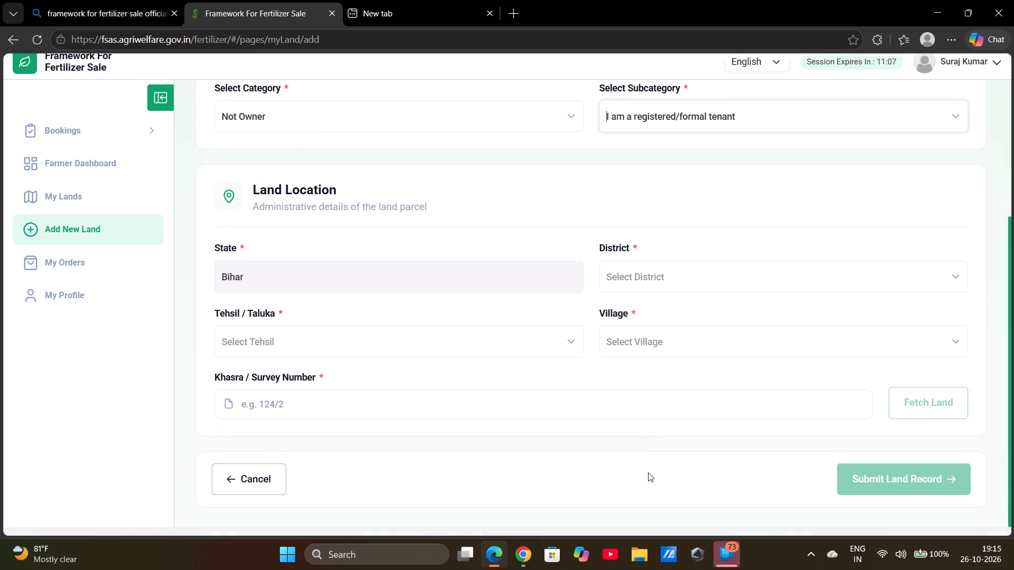
pyautogui.scroll(-1, 648, 472)
pyautogui.click(741, 292)
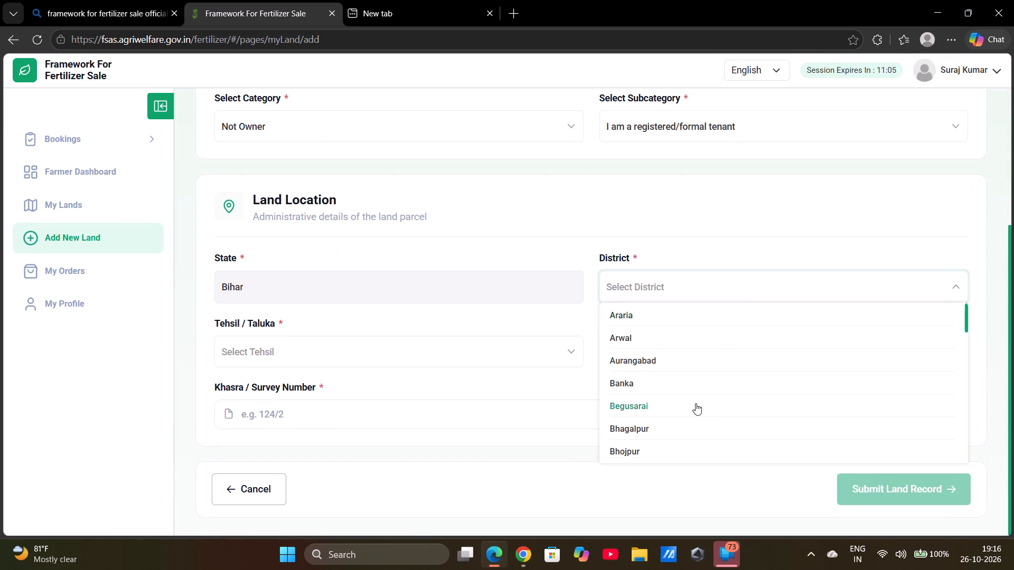
pyautogui.scroll(-8, 696, 403)
pyautogui.scroll(1, 660, 384)
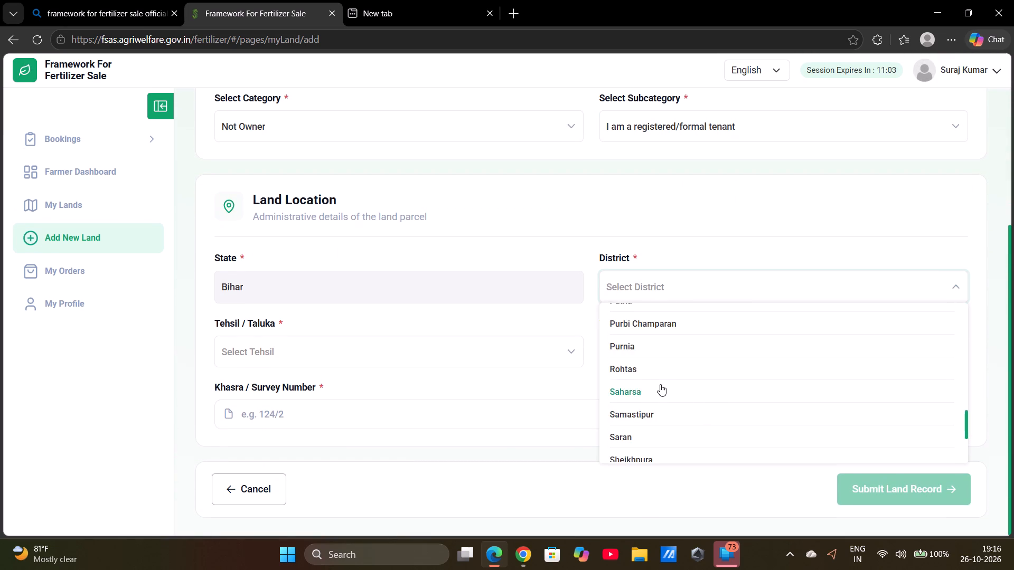
pyautogui.scroll(2, 660, 384)
pyautogui.click(660, 384)
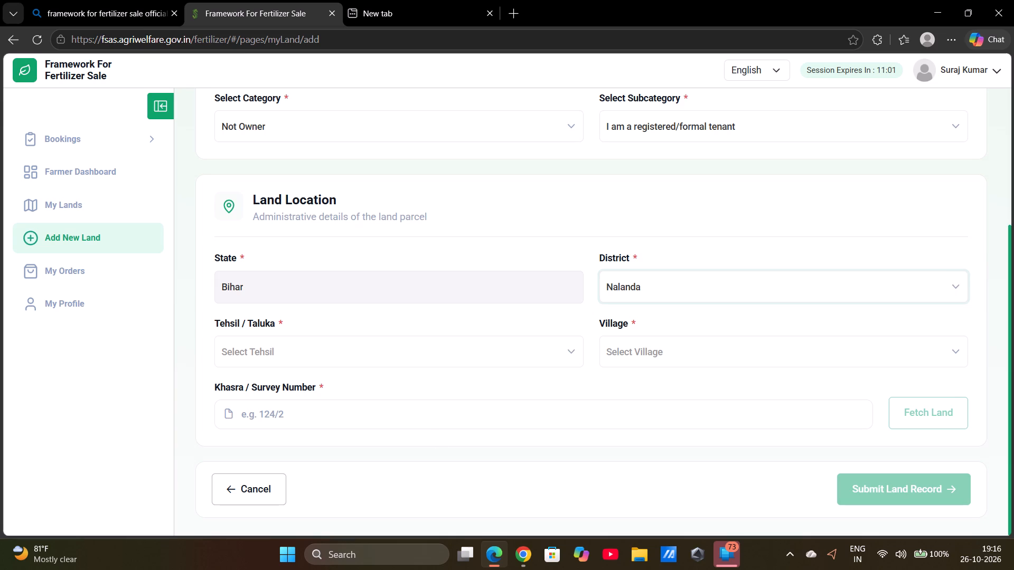
# Set the land location's tehsil to Hilsa and its village to Renri.
pyautogui.click(464, 347)
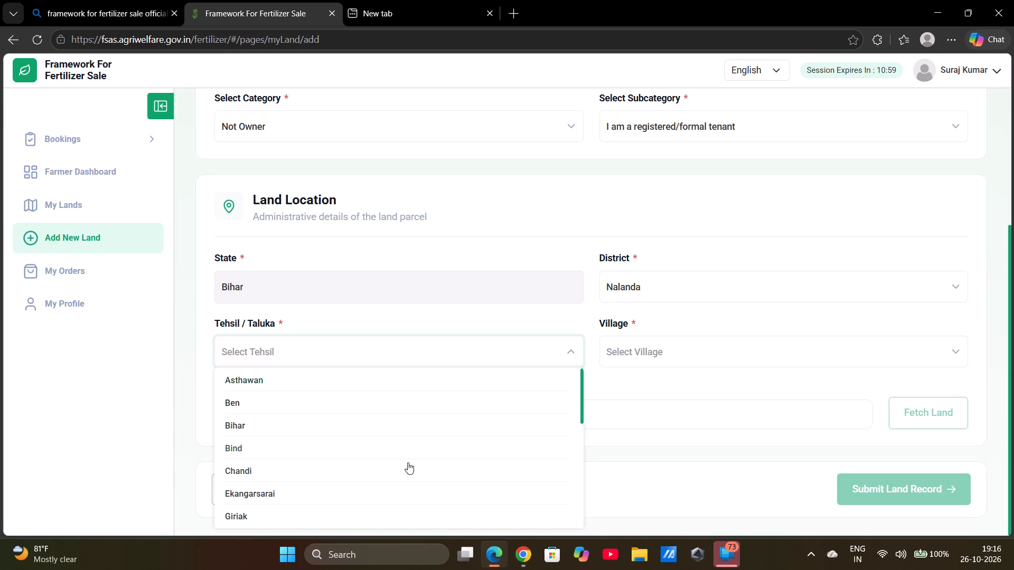
pyautogui.scroll(-5, 408, 462)
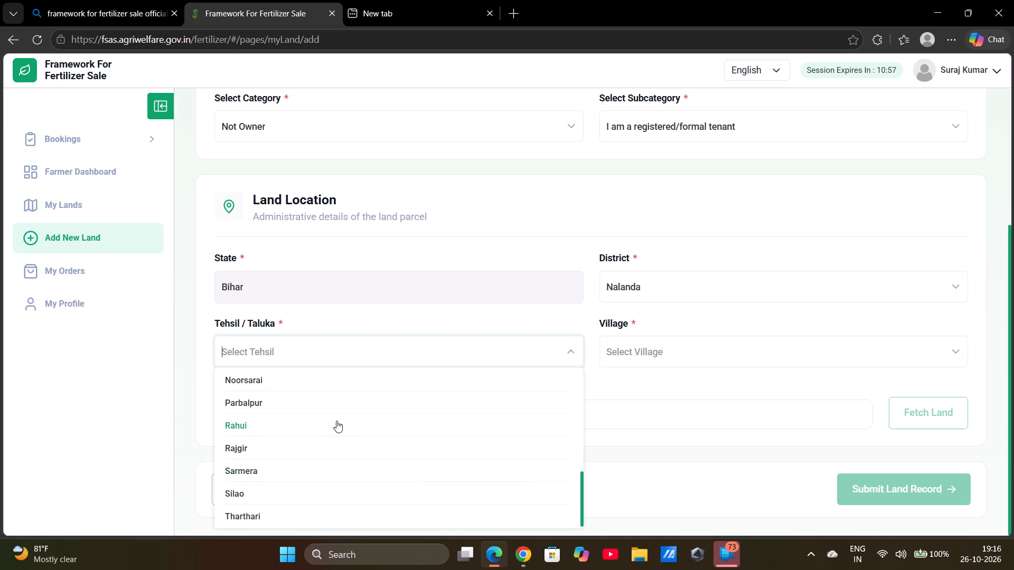
pyautogui.scroll(3, 336, 421)
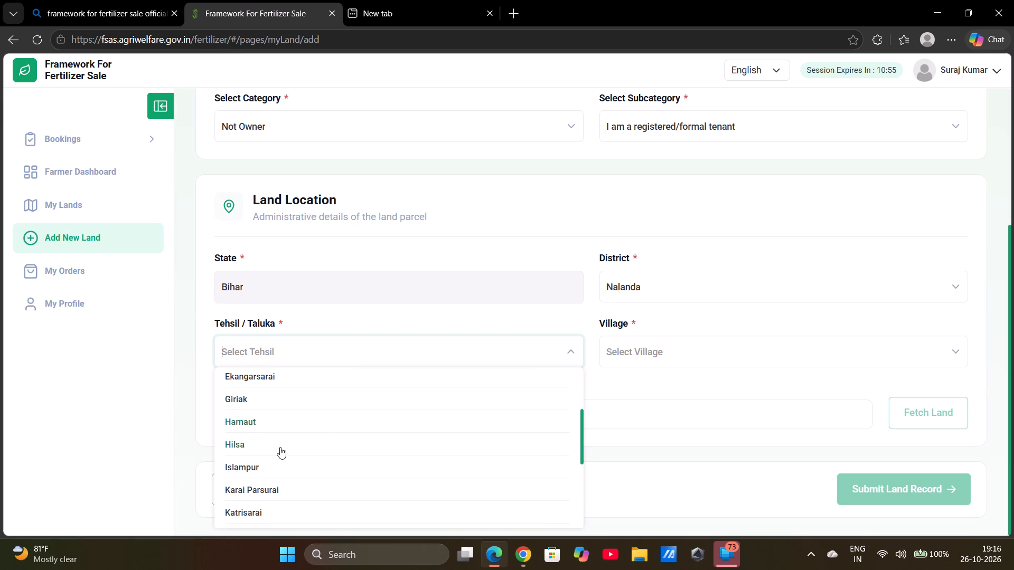
pyautogui.click(278, 447)
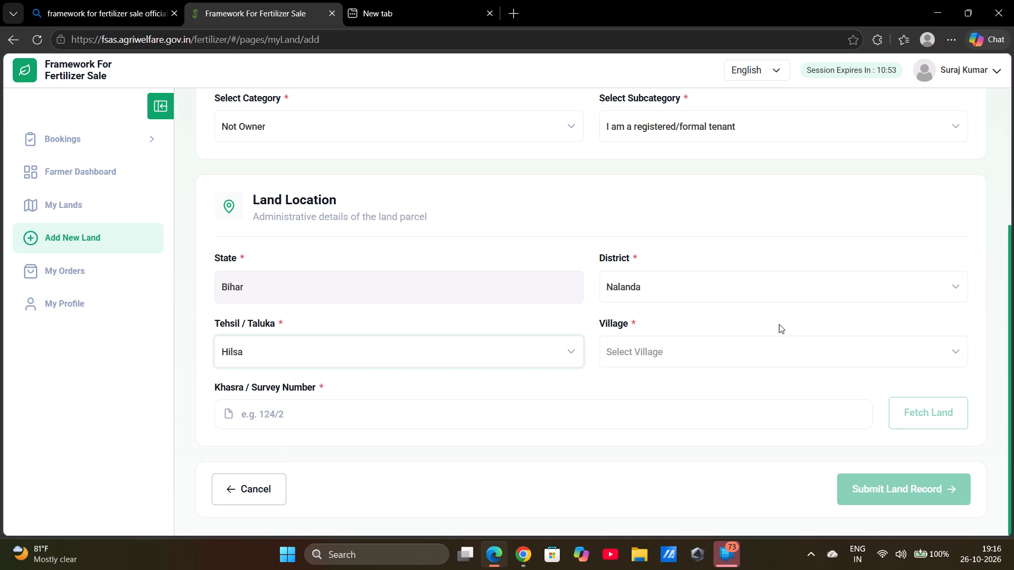
pyautogui.click(752, 339)
pyautogui.scroll(-7, 666, 495)
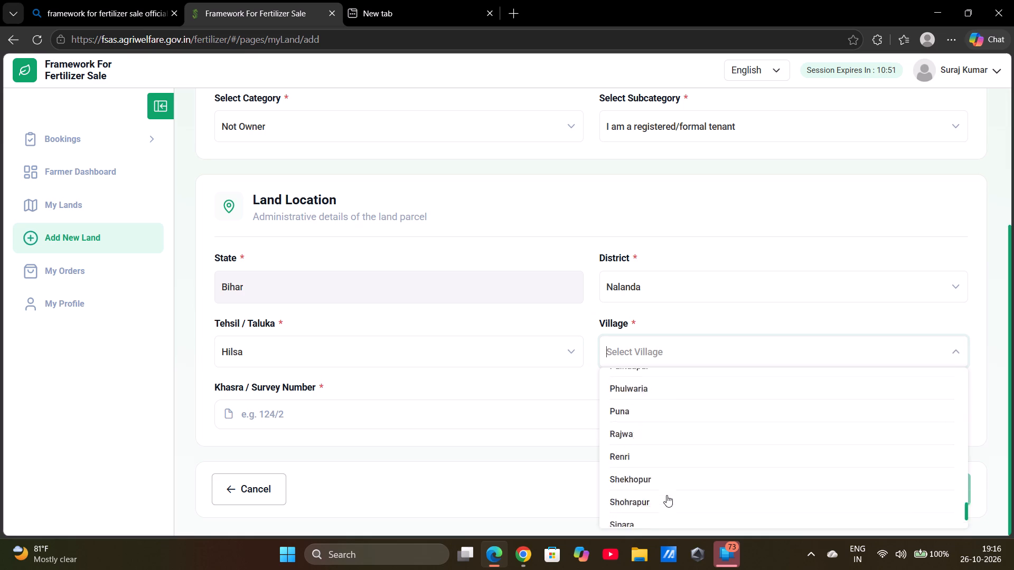
pyautogui.click(635, 393)
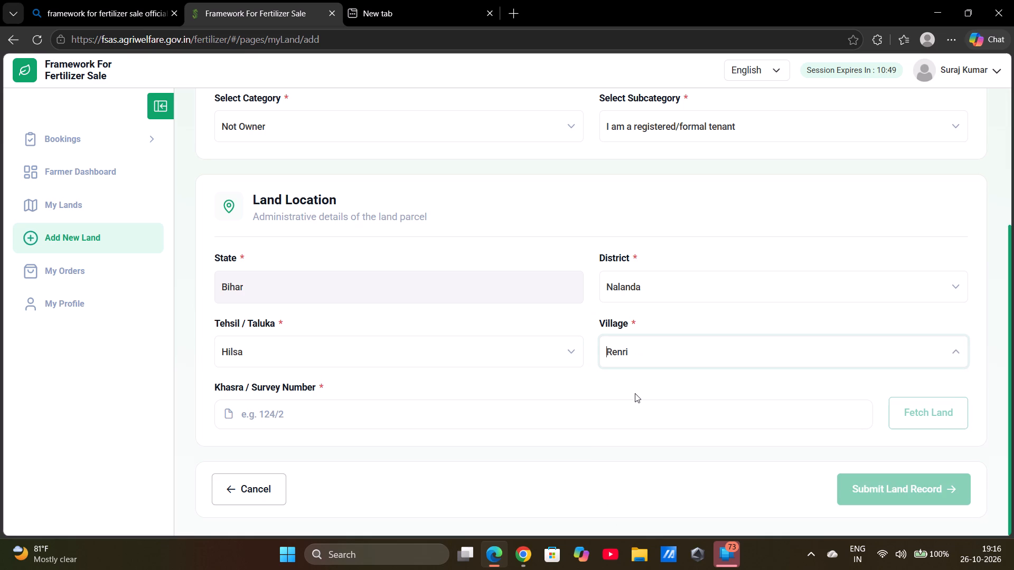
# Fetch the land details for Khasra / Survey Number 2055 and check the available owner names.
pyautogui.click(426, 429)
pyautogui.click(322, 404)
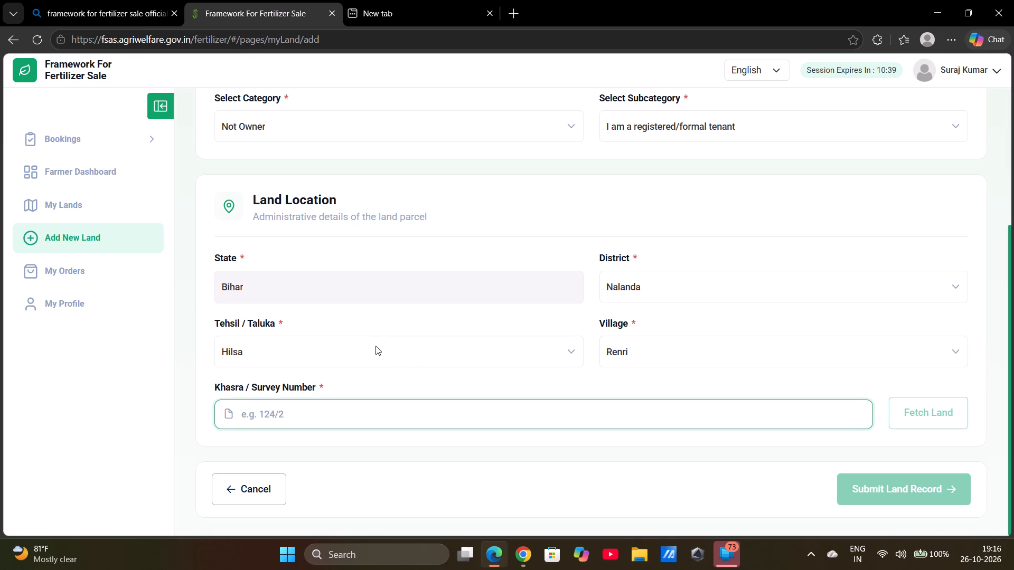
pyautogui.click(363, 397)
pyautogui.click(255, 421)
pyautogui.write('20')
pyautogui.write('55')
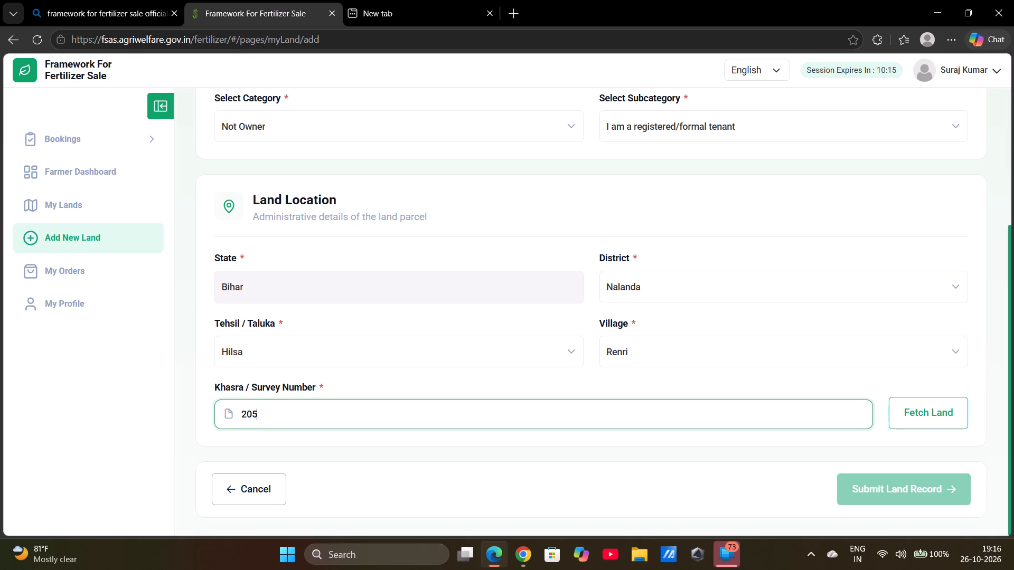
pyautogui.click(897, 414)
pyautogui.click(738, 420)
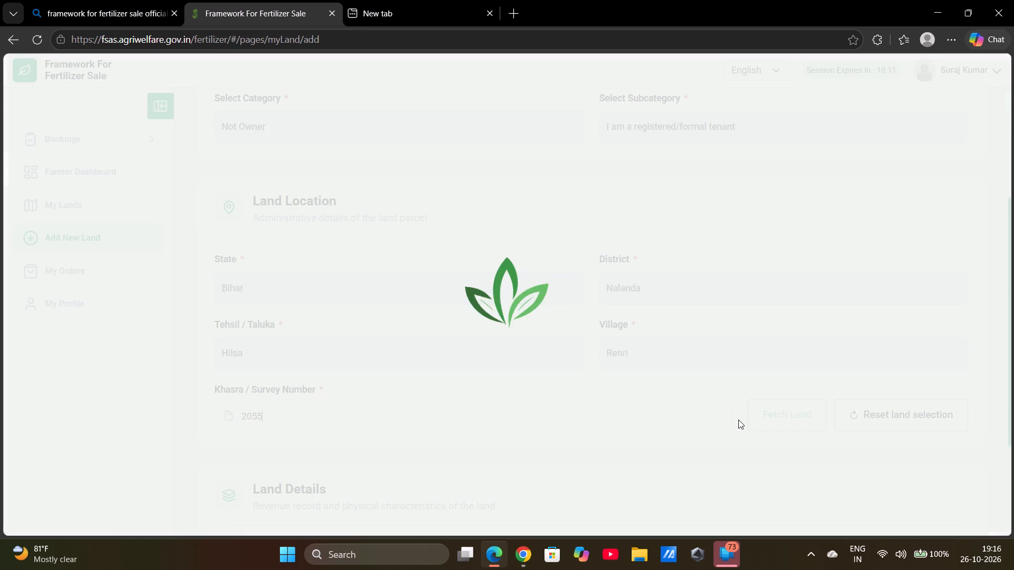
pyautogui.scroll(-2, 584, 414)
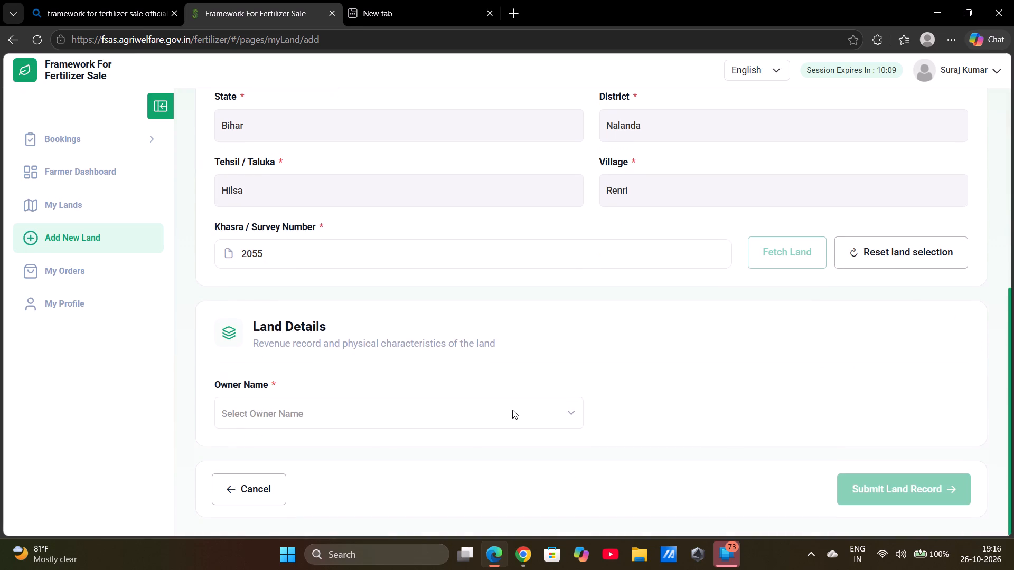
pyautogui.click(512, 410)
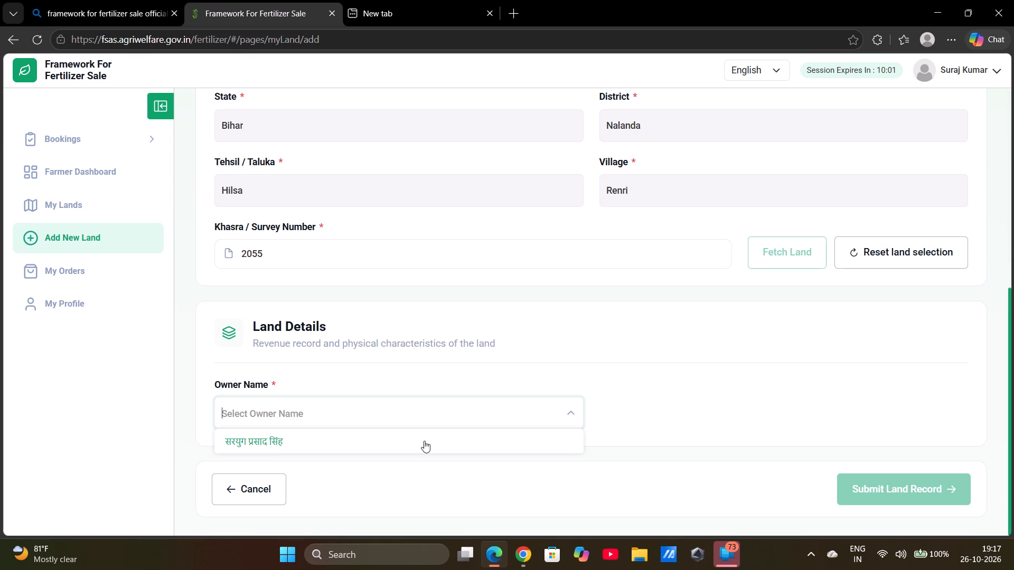
# Reset the land selection and make the Khasra / Survey Number ready for a new entry.
pyautogui.click(856, 262)
pyautogui.click(588, 411)
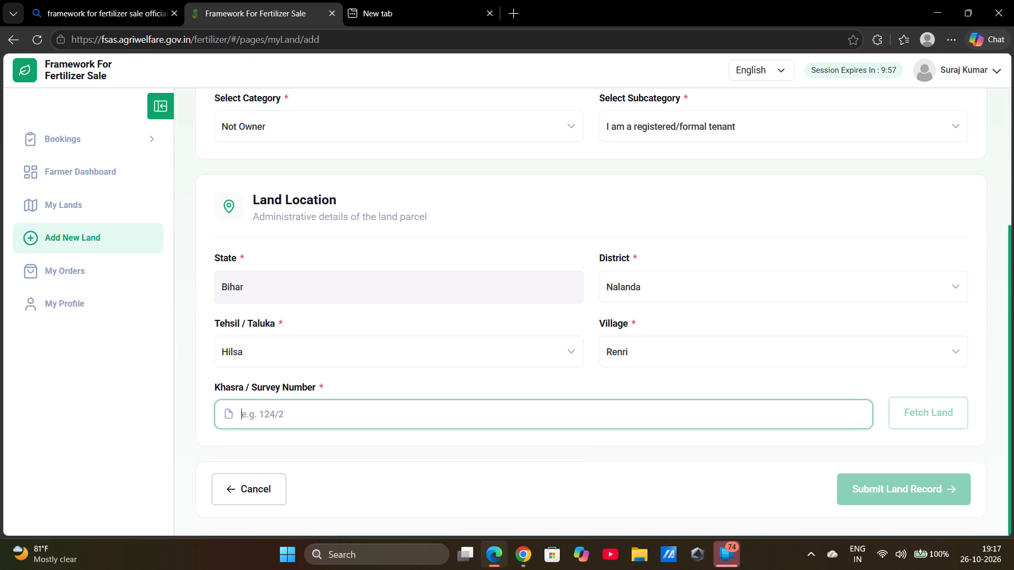
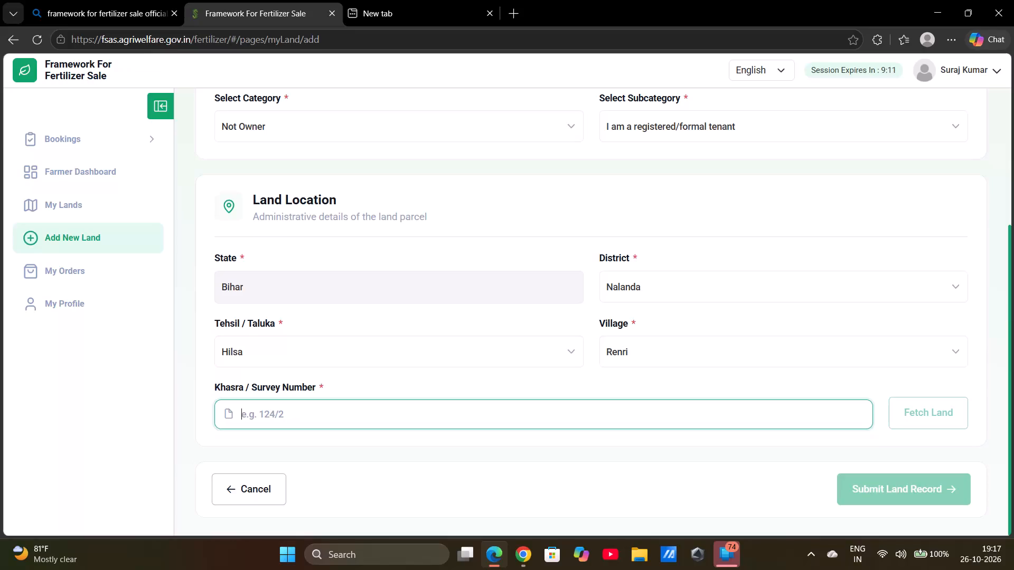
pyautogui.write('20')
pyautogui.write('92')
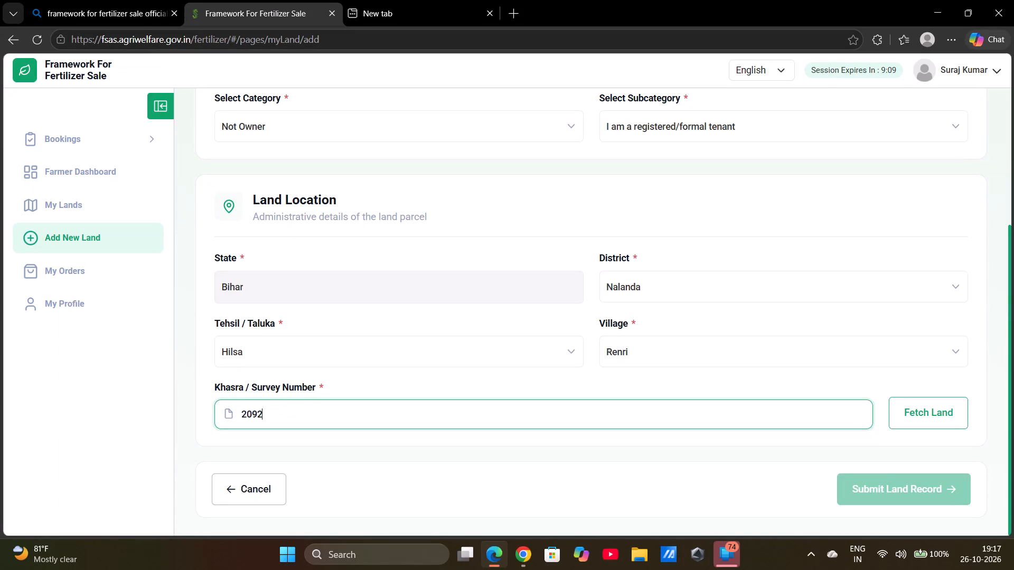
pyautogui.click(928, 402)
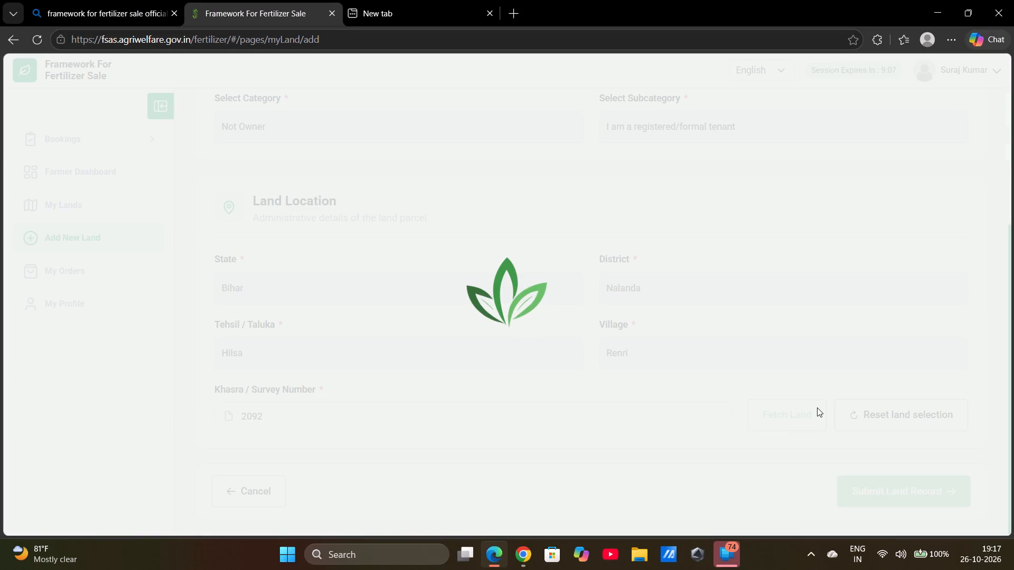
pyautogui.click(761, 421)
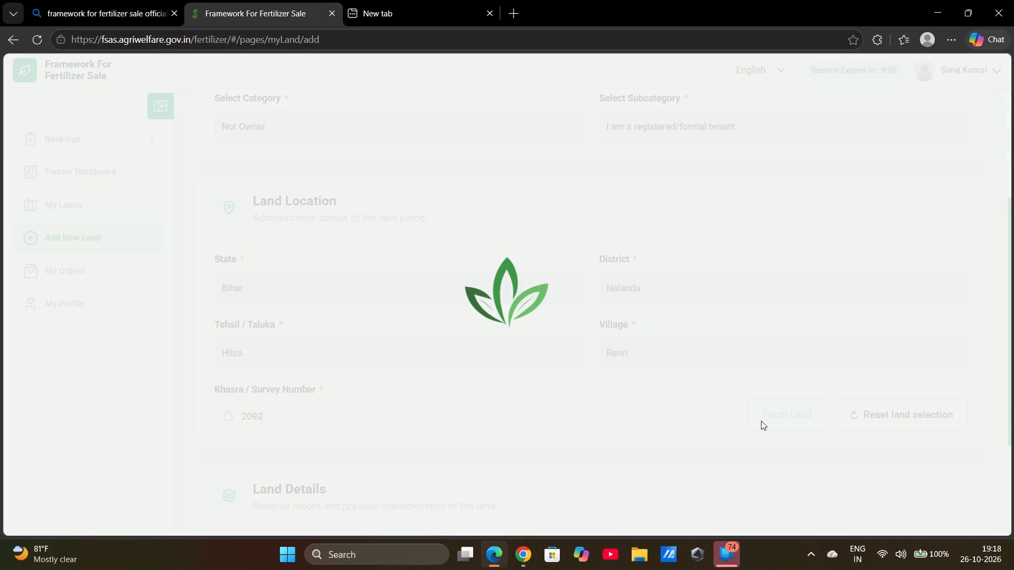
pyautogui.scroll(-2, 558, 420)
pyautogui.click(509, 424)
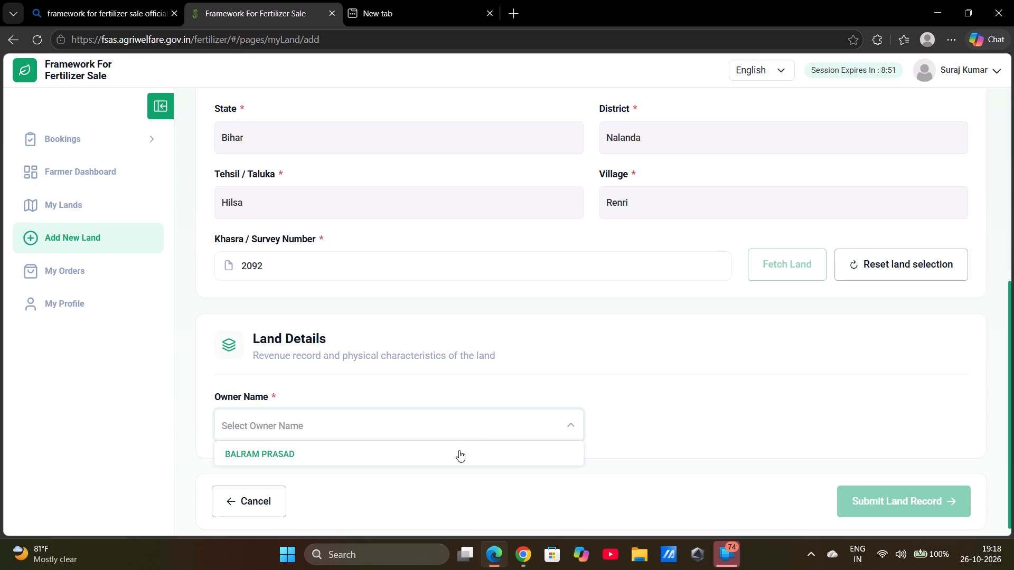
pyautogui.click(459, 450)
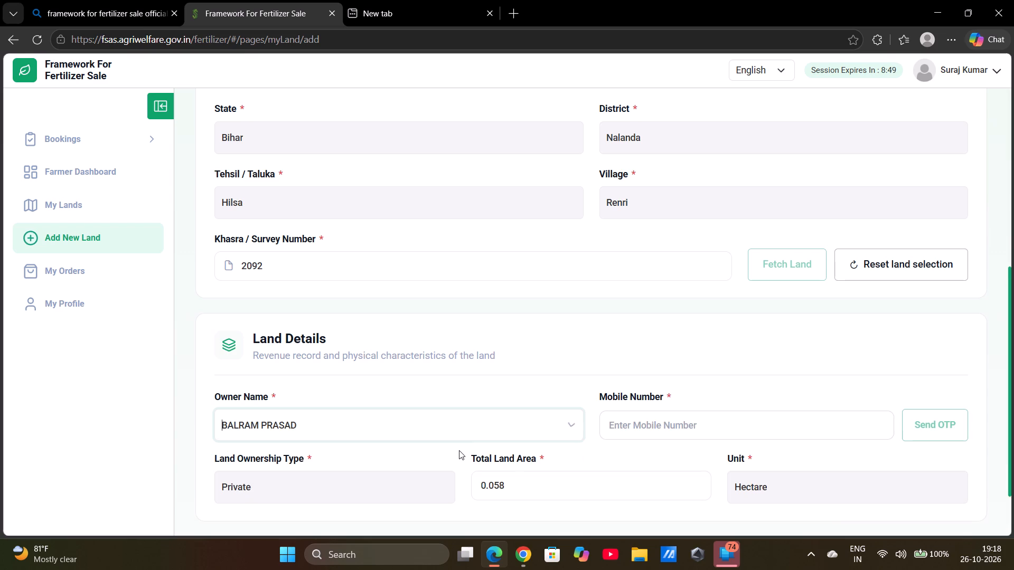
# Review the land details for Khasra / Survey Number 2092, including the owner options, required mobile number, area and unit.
pyautogui.click(630, 433)
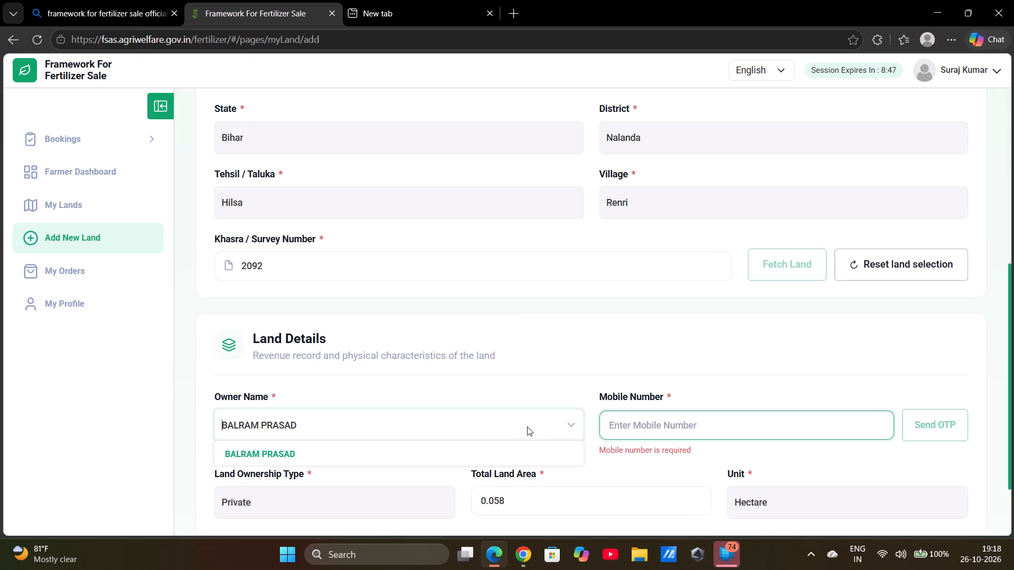
pyautogui.click(527, 426)
pyautogui.click(483, 452)
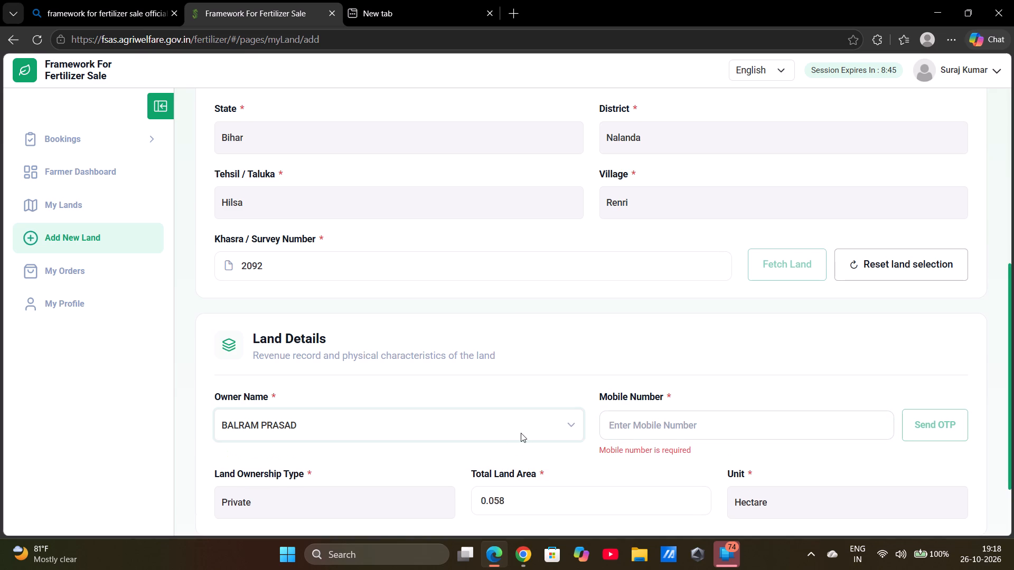
pyautogui.click(521, 433)
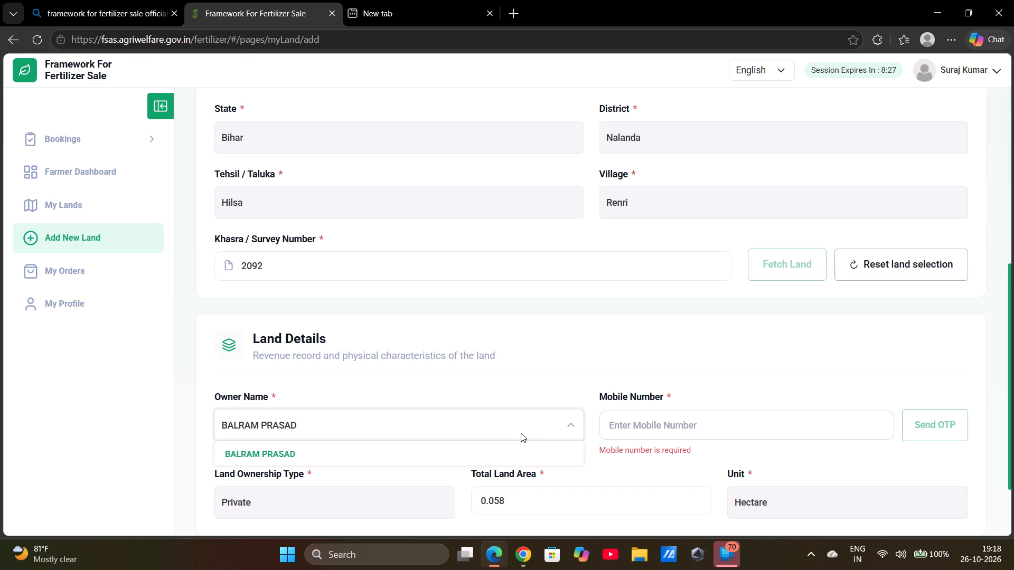
pyautogui.scroll(-1, 521, 433)
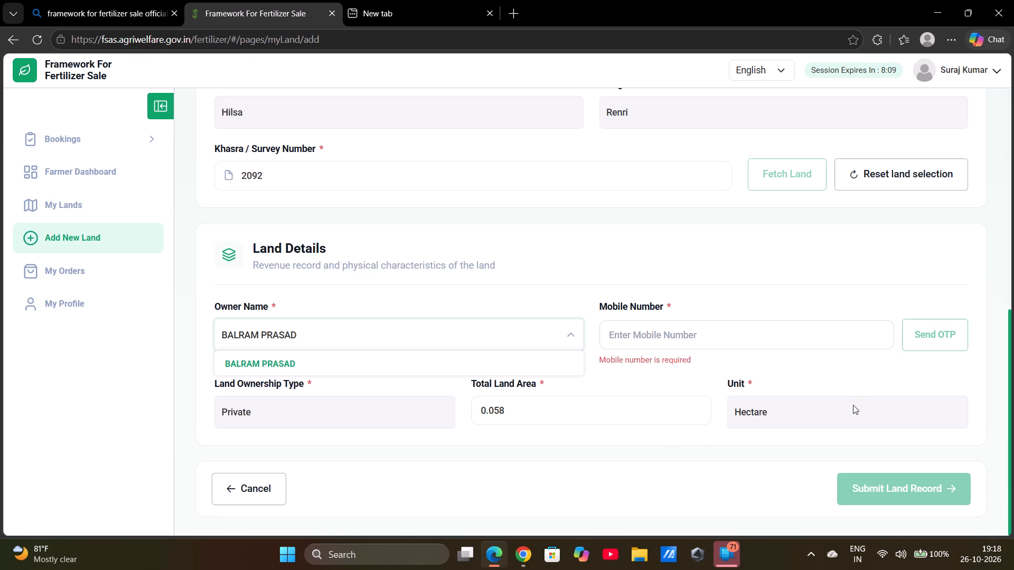
pyautogui.click(835, 422)
pyautogui.doubleClick(787, 424)
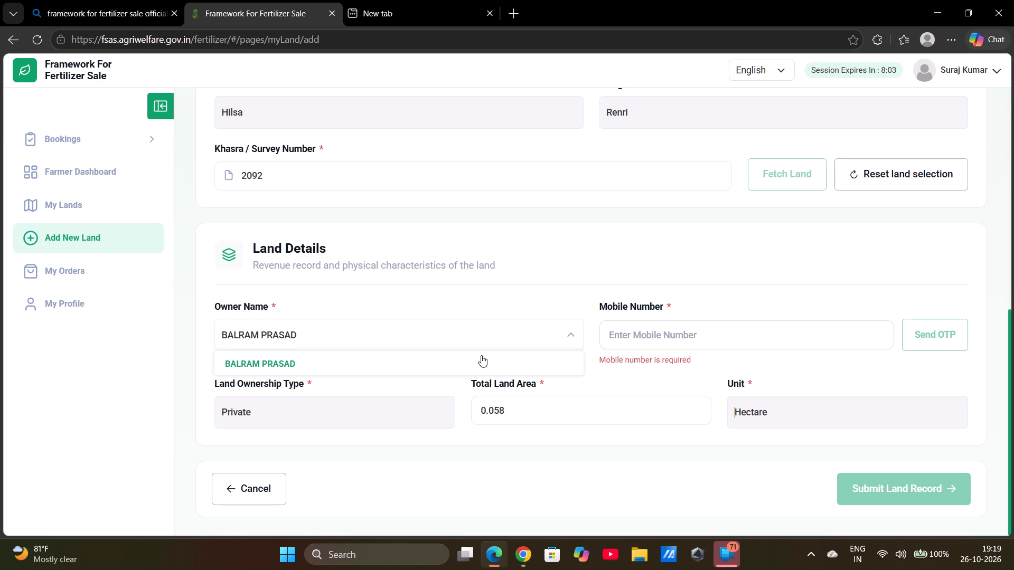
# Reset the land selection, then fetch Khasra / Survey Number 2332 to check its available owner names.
pyautogui.click(886, 177)
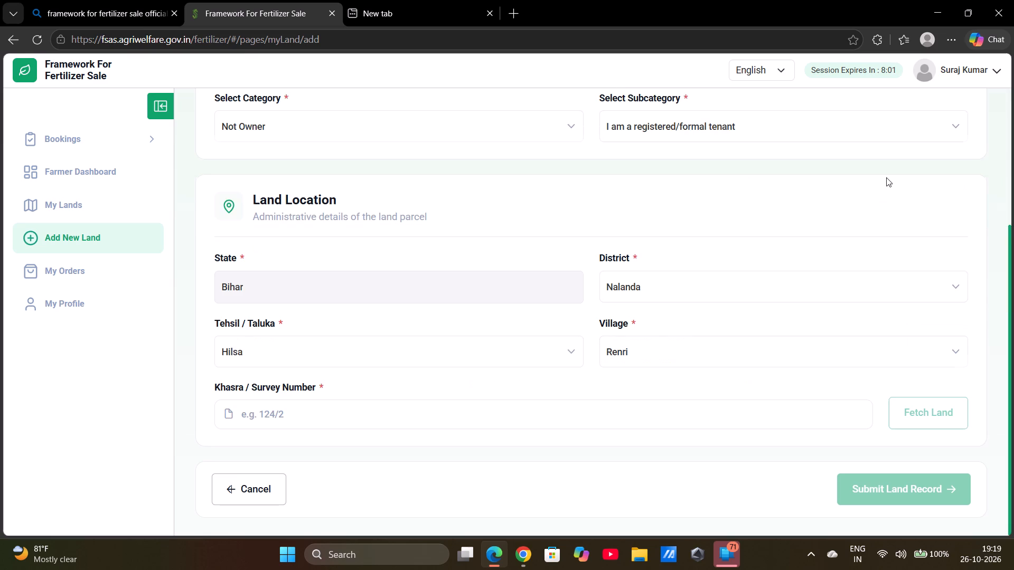
pyautogui.click(671, 414)
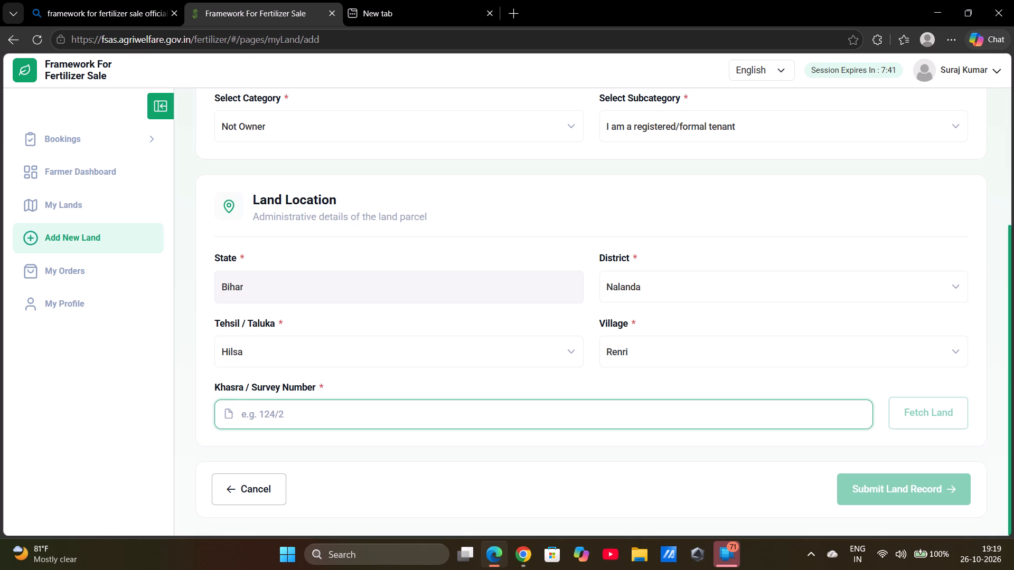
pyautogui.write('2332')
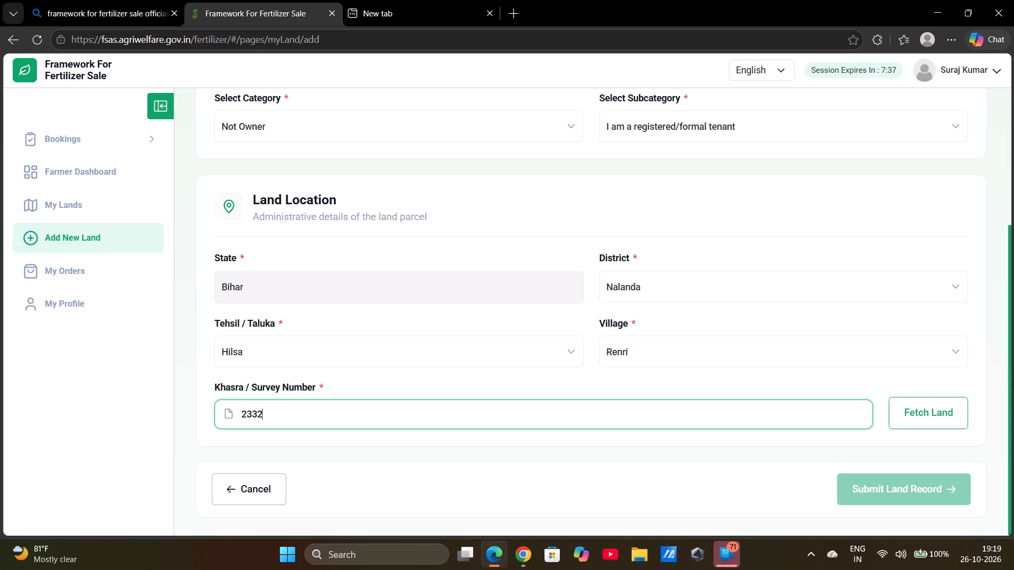
pyautogui.click(925, 407)
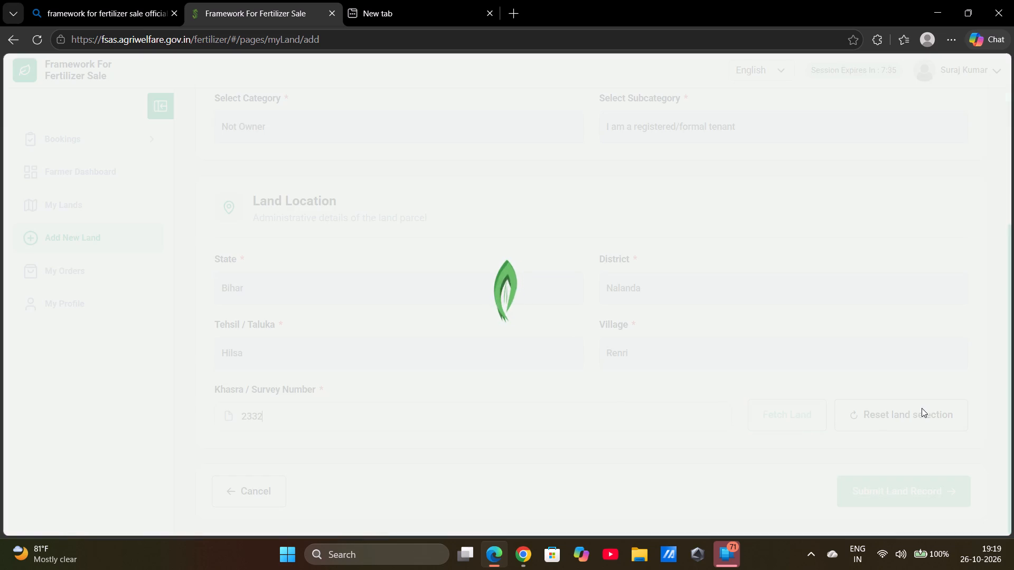
pyautogui.click(706, 409)
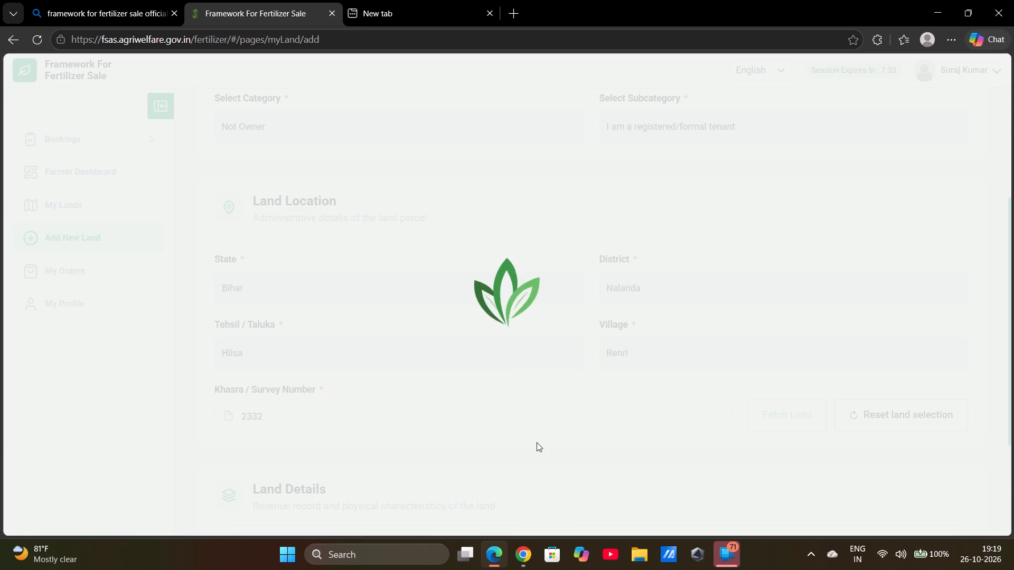
pyautogui.scroll(-2, 537, 442)
pyautogui.click(471, 415)
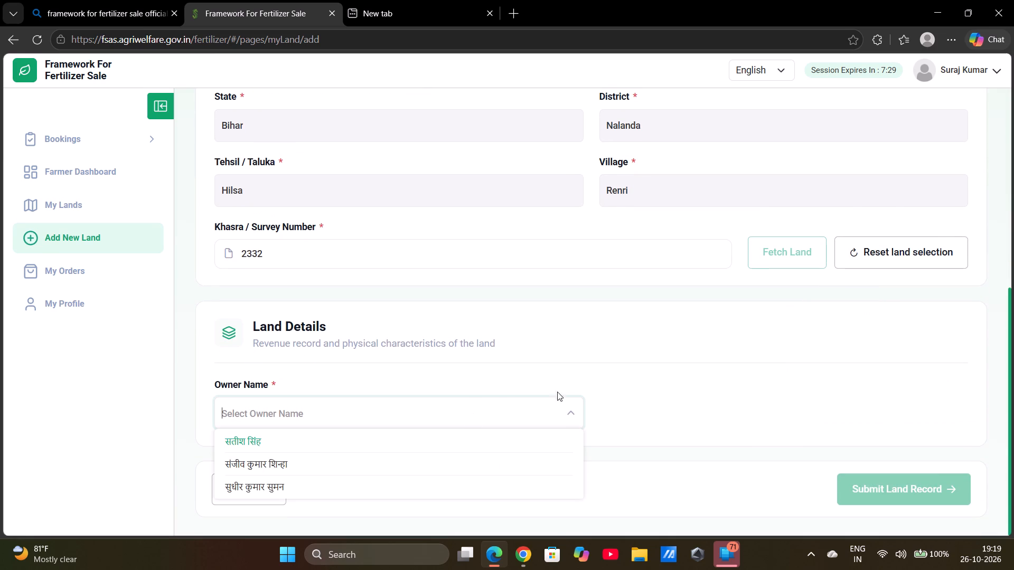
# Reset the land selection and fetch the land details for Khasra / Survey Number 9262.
pyautogui.click(848, 267)
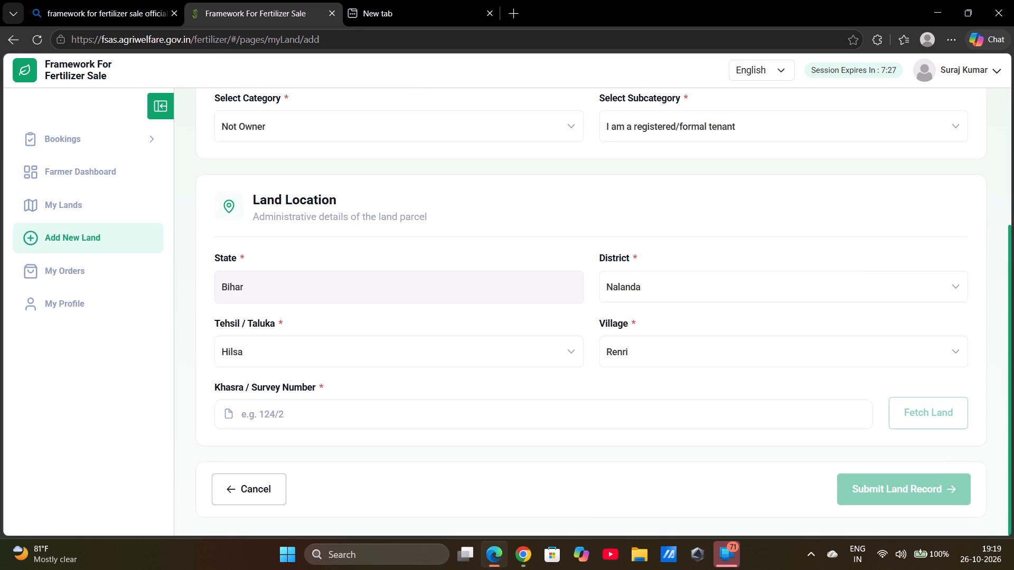
pyautogui.click(597, 406)
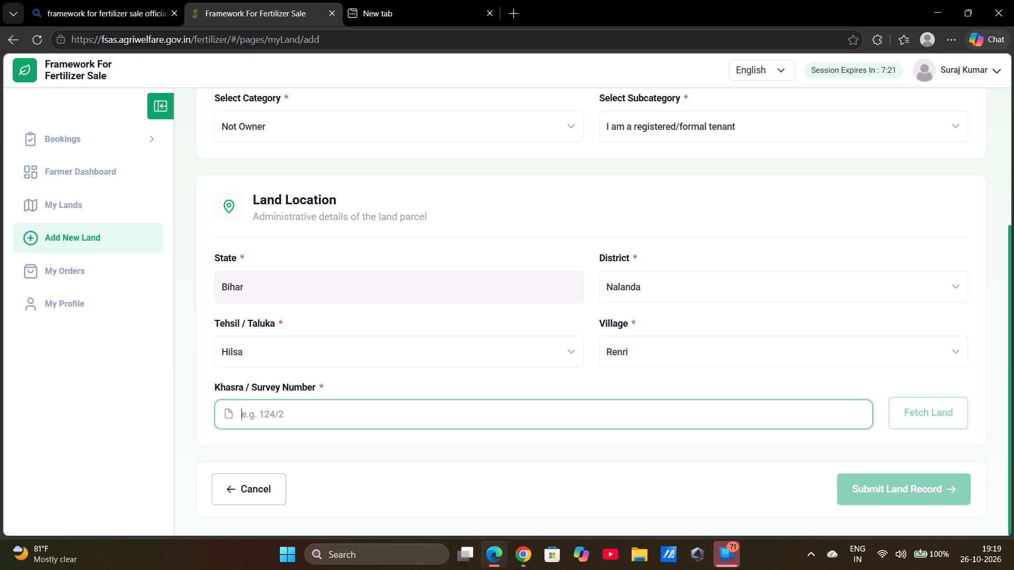
pyautogui.press('9')
pyautogui.write('262')
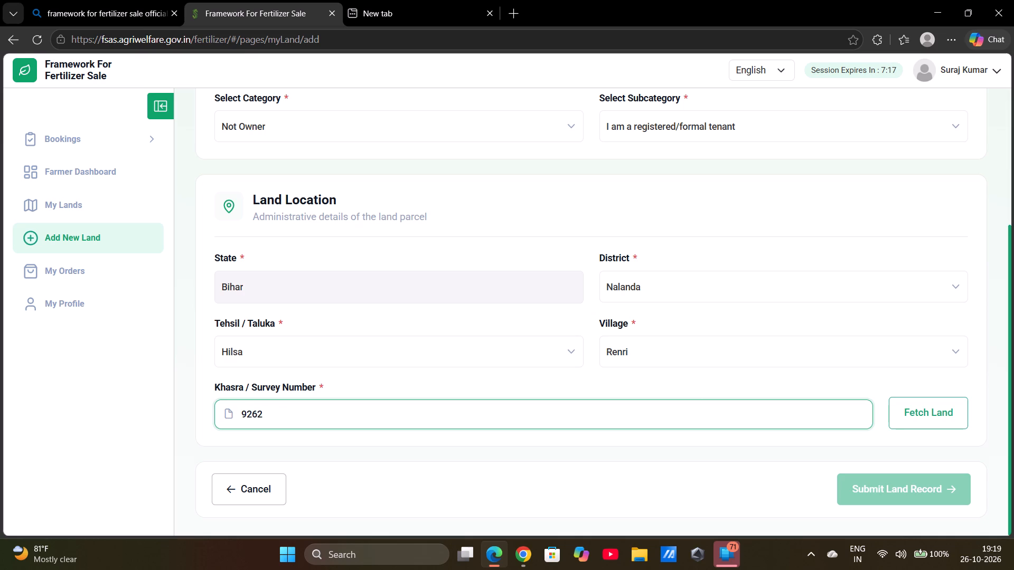
pyautogui.click(887, 420)
pyautogui.click(932, 410)
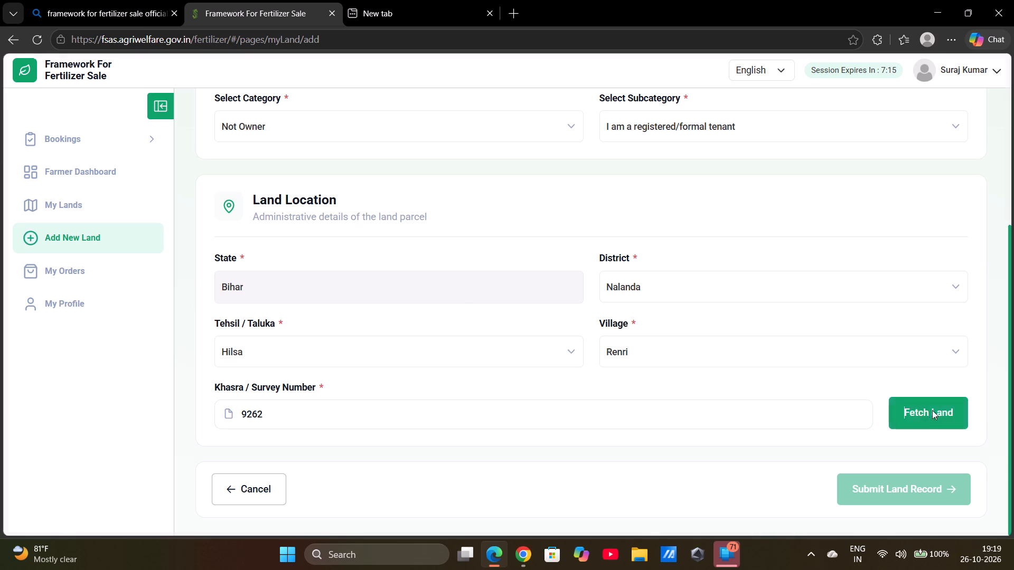
pyautogui.scroll(-1, 750, 438)
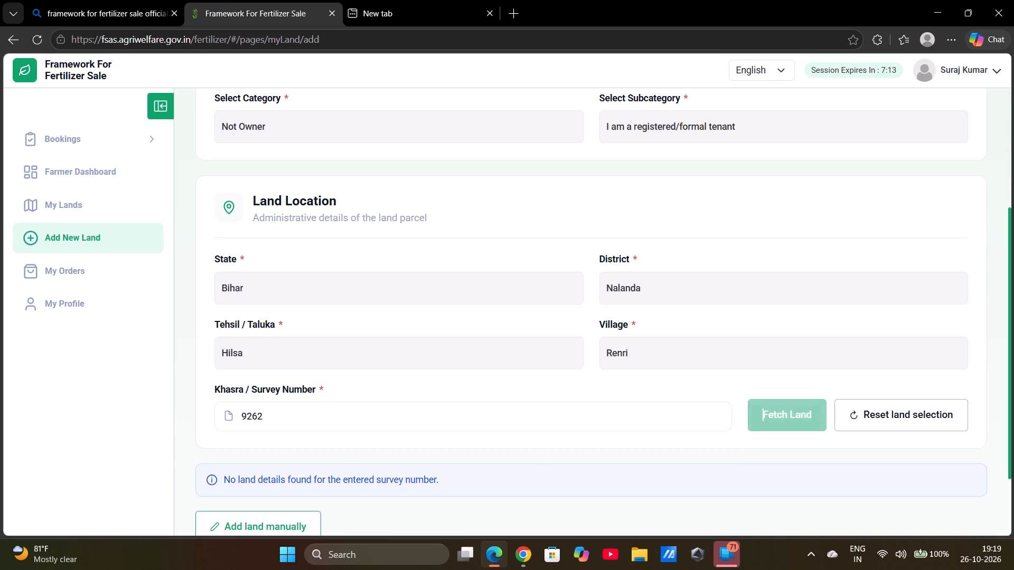
# Reset the land selection and make the Khasra / Survey Number ready for a new entry.
pyautogui.click(484, 441)
pyautogui.press('BackSpace')
pyautogui.press('BackSpace')
pyautogui.press('BackSpace')
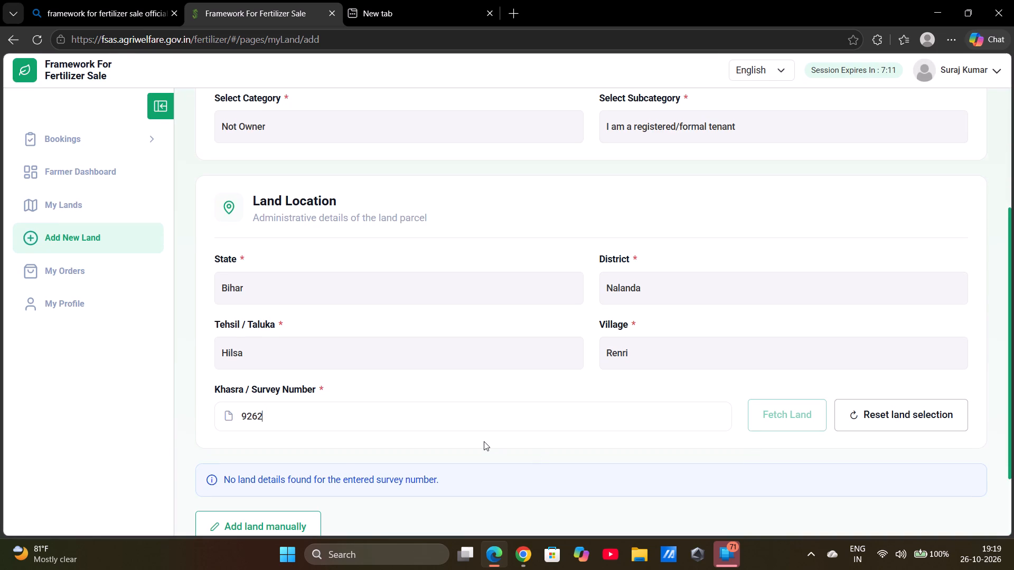
pyautogui.click(876, 422)
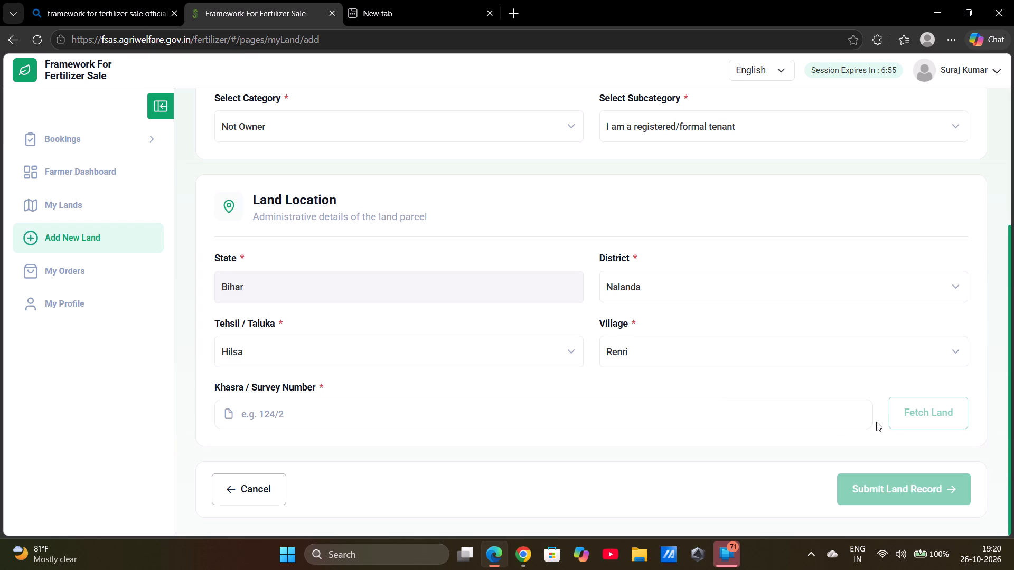
pyautogui.click(828, 416)
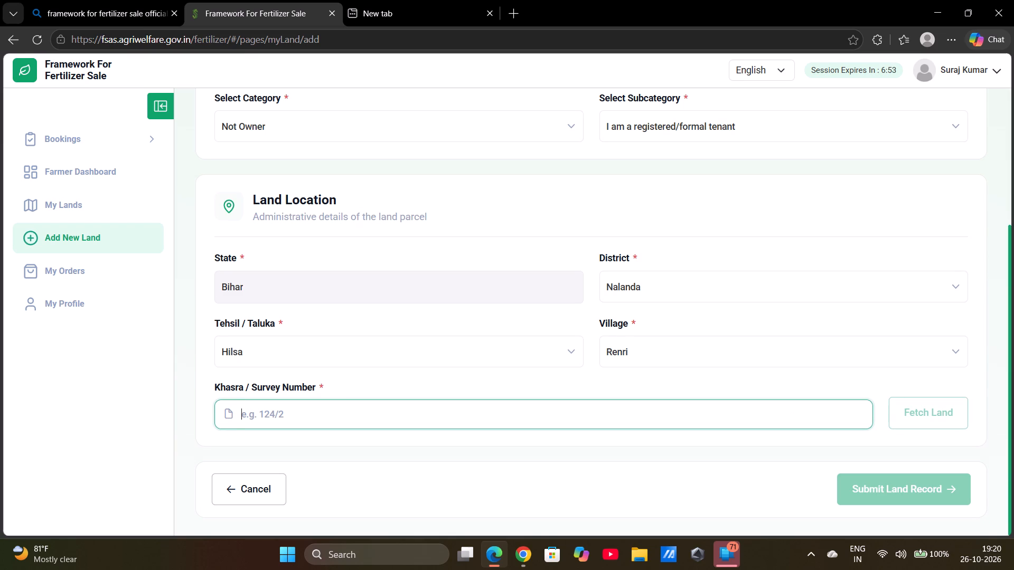
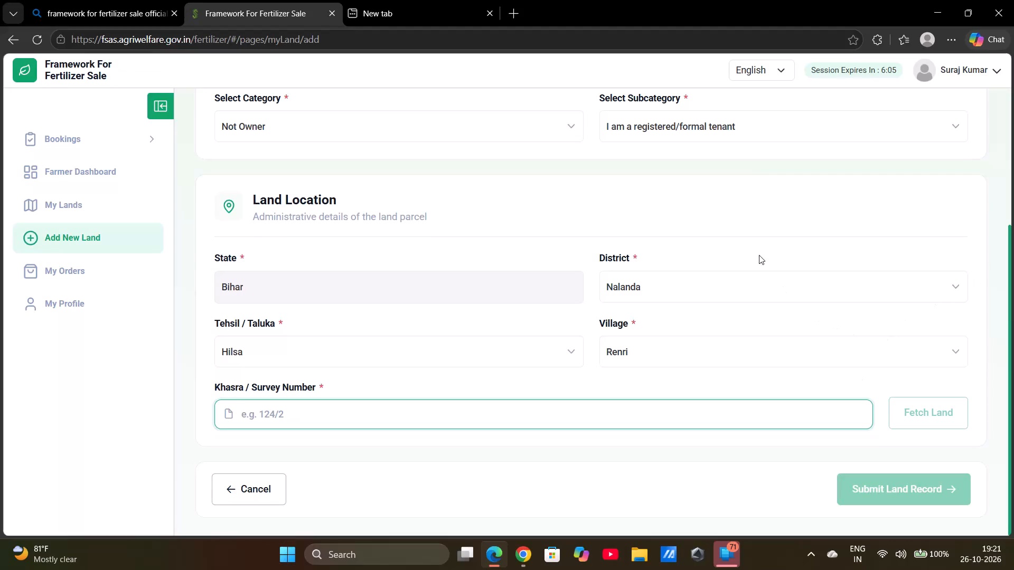
# Show the hidden background-app icons in the Windows system tray.
pyautogui.click(820, 553)
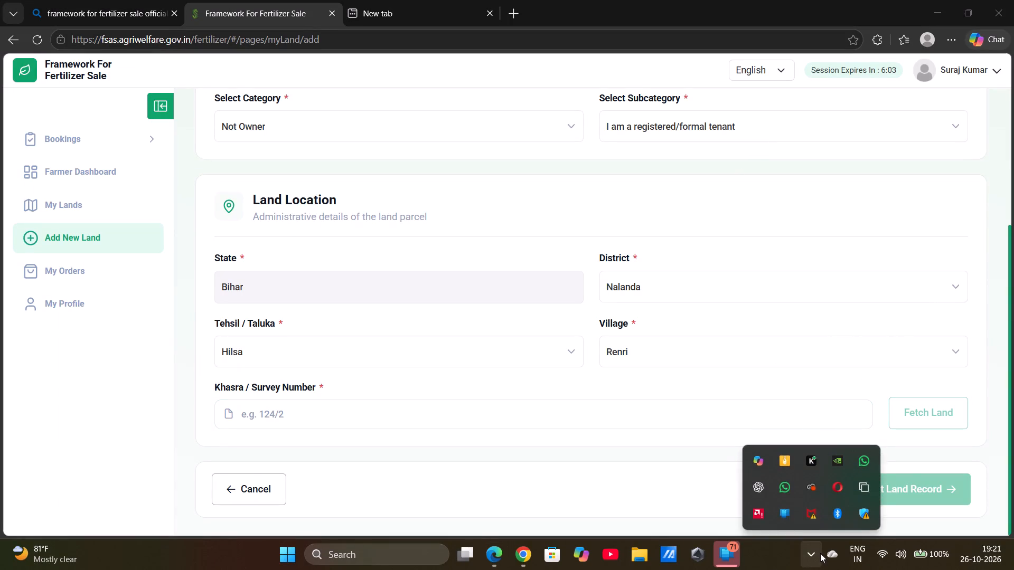
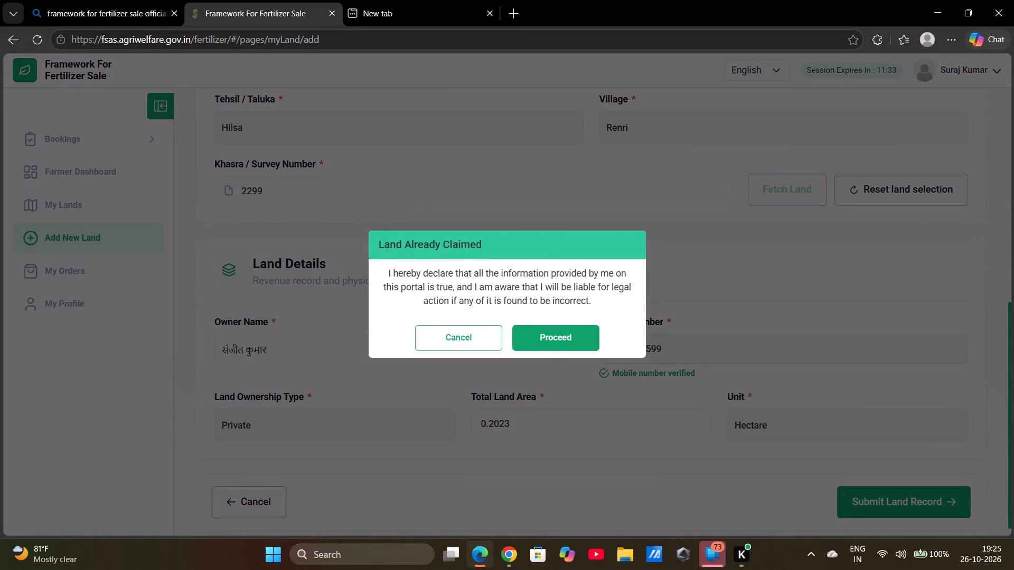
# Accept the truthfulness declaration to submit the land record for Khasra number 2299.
pyautogui.click(560, 325)
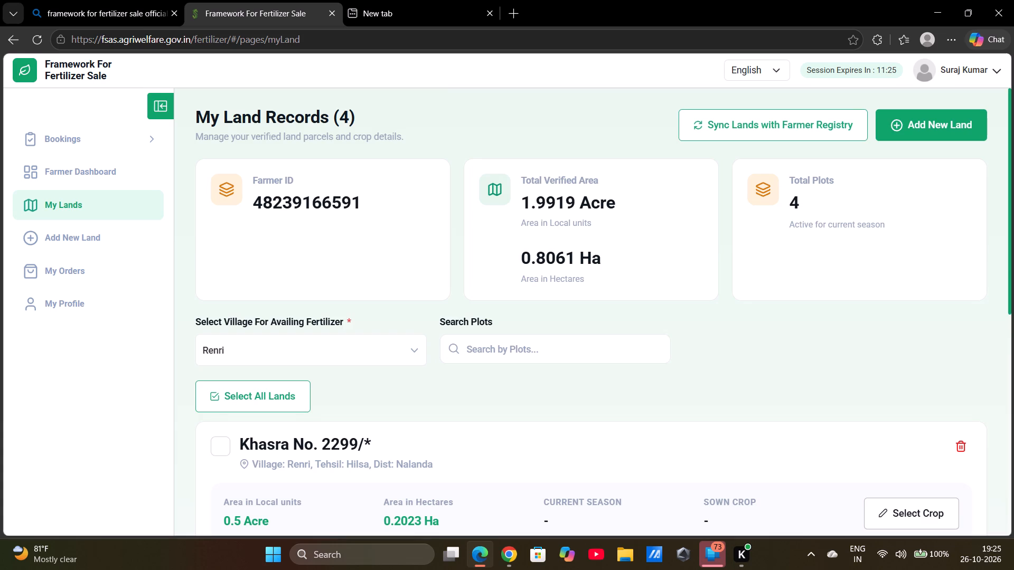
pyautogui.scroll(-1, 567, 364)
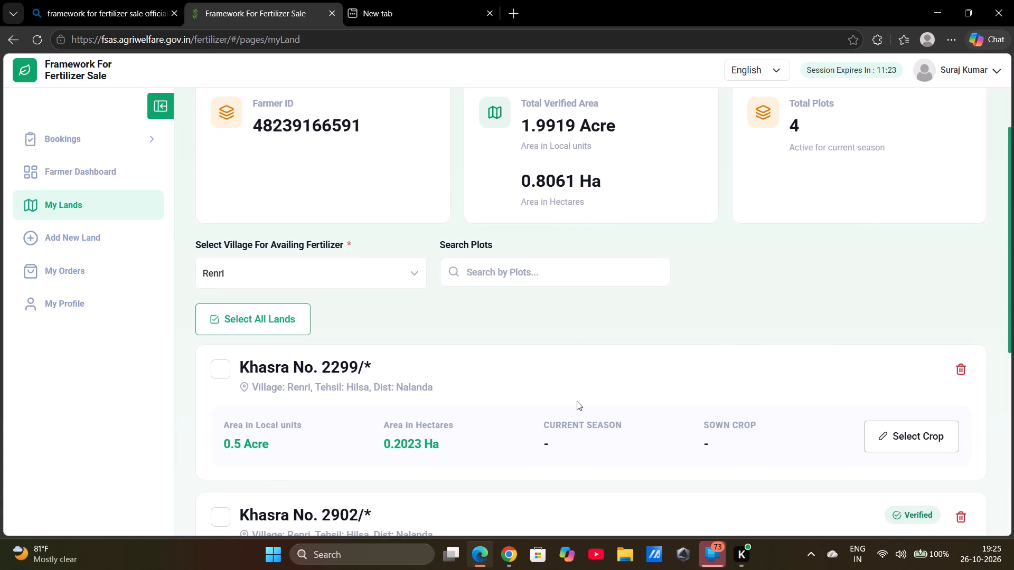
pyautogui.scroll(-2, 577, 401)
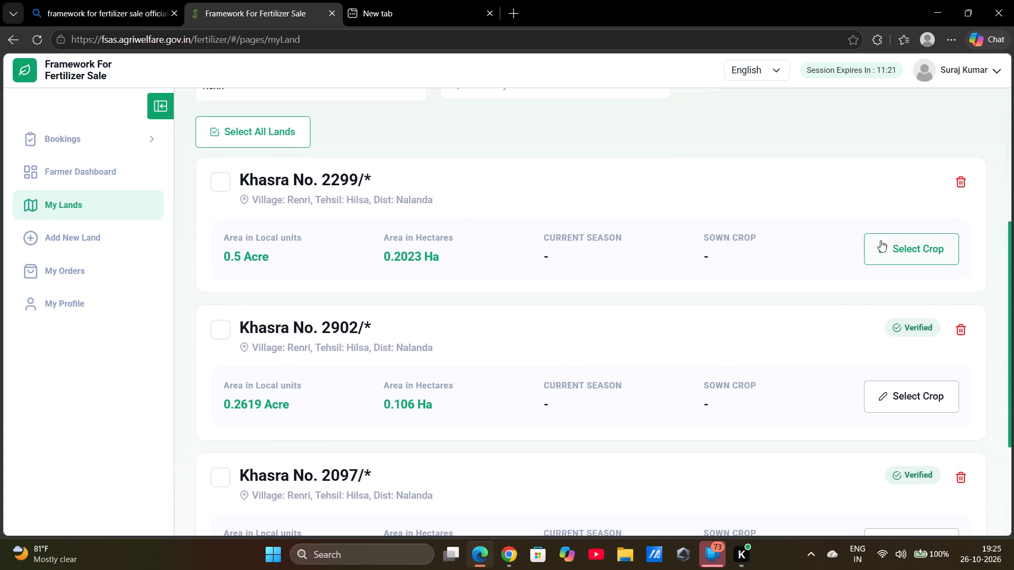
pyautogui.click(899, 252)
pyautogui.click(475, 361)
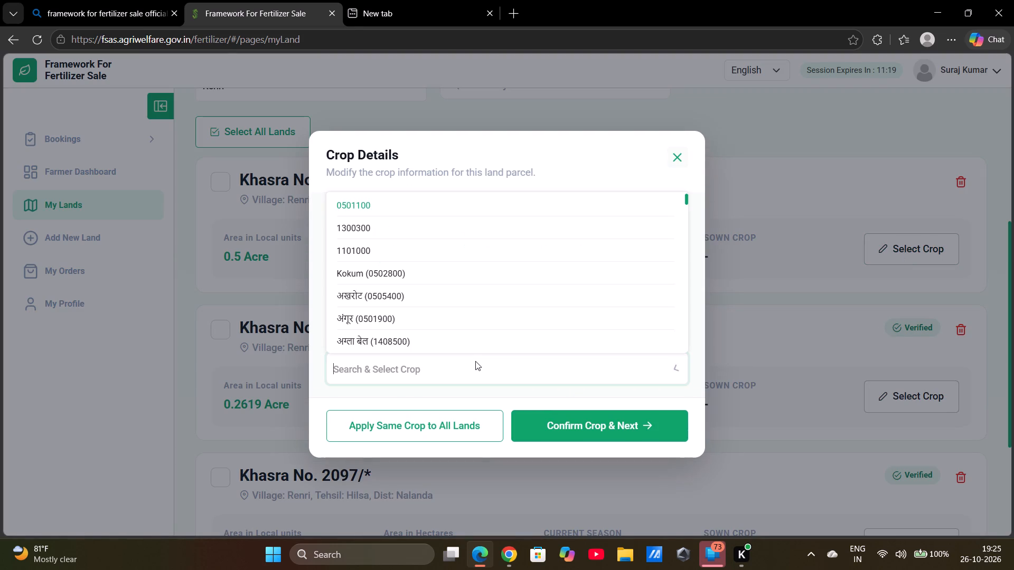
pyautogui.scroll(-4, 480, 294)
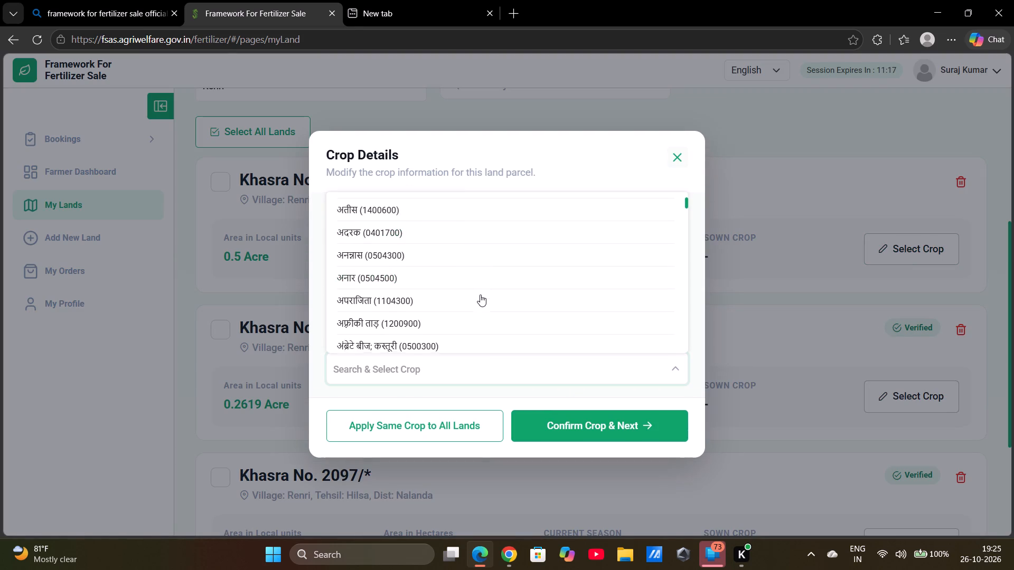
pyautogui.scroll(-6, 480, 294)
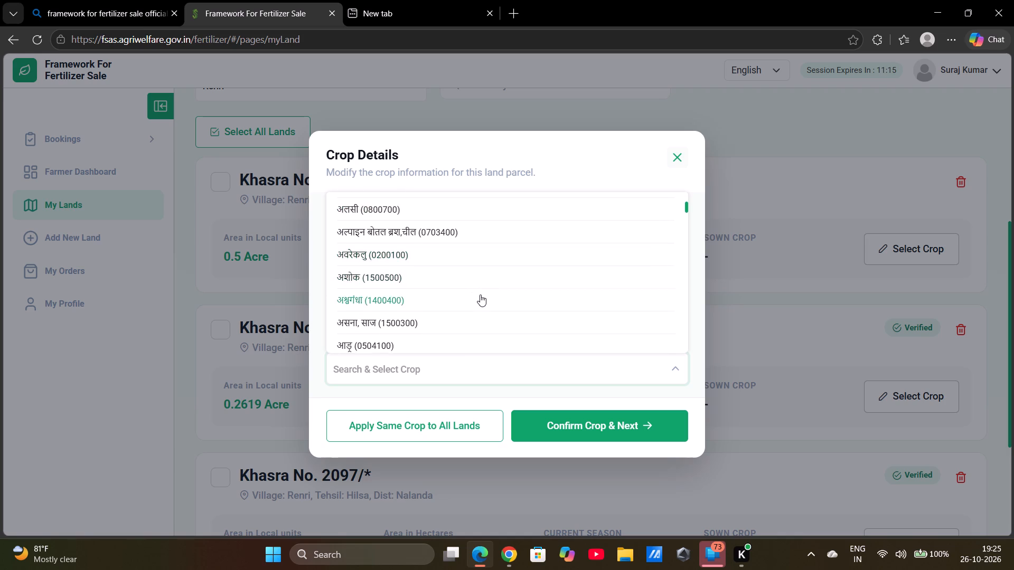
pyautogui.scroll(-6, 480, 294)
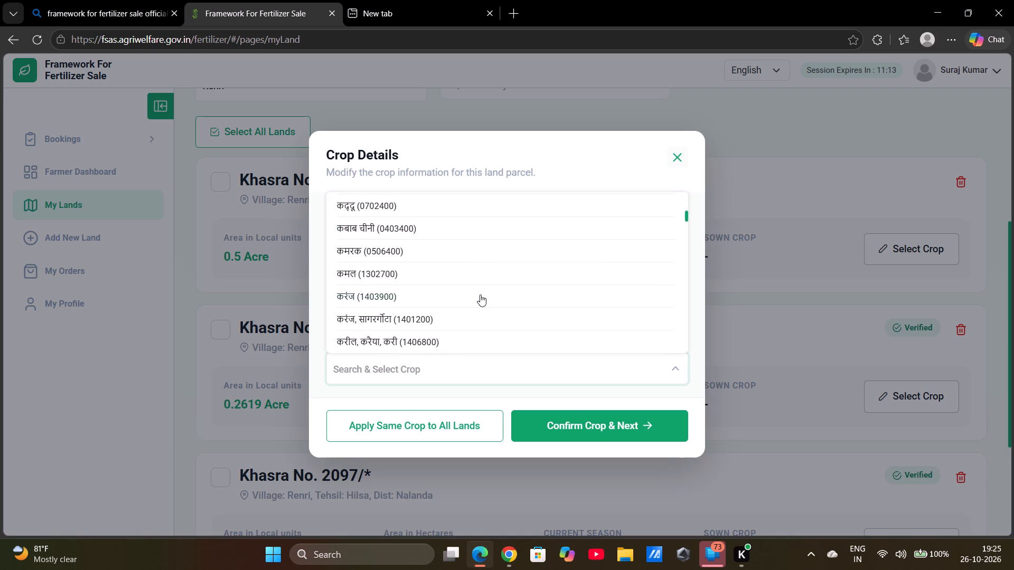
pyautogui.scroll(-6, 480, 294)
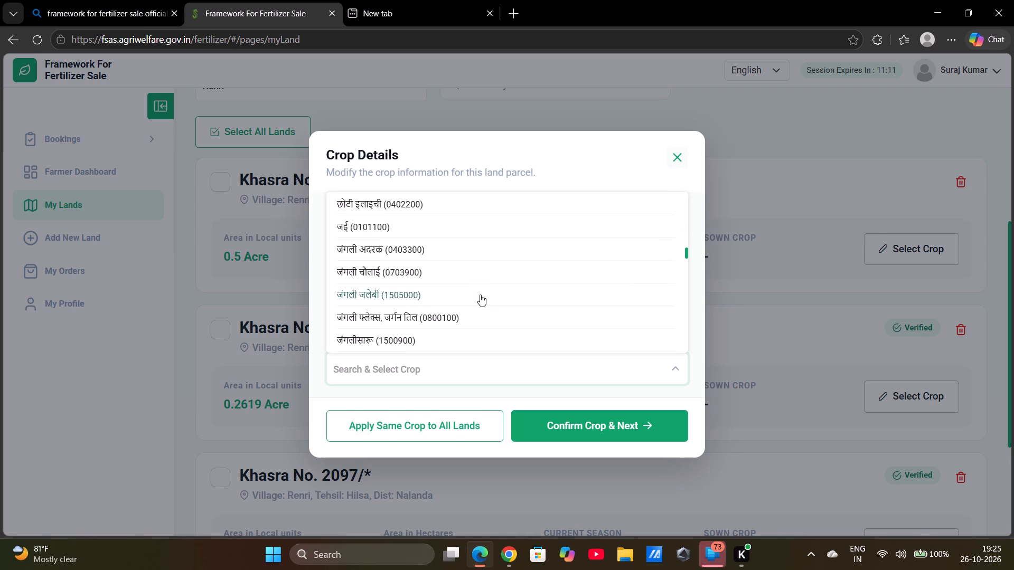
pyautogui.scroll(3, 480, 294)
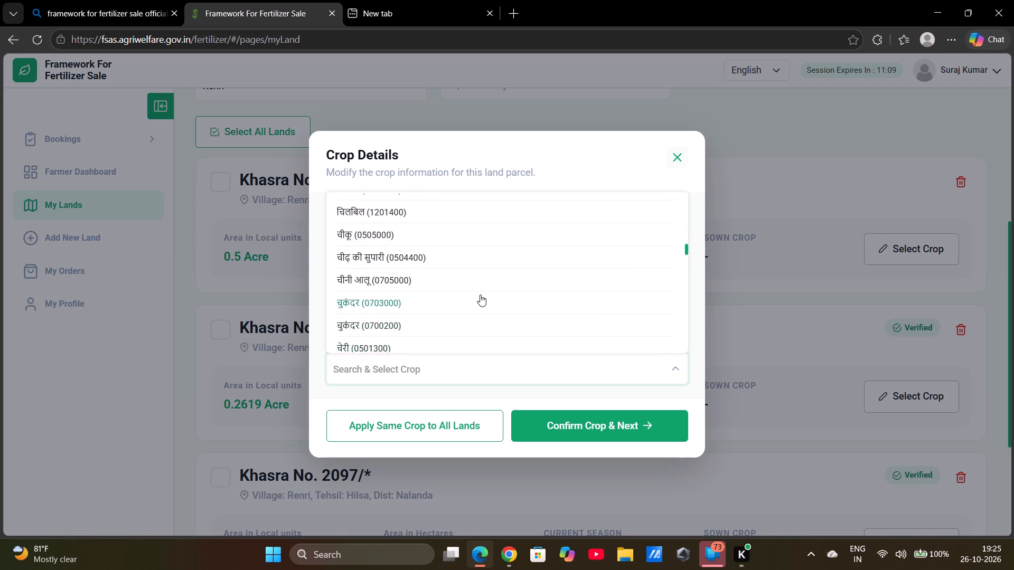
pyautogui.scroll(5, 480, 294)
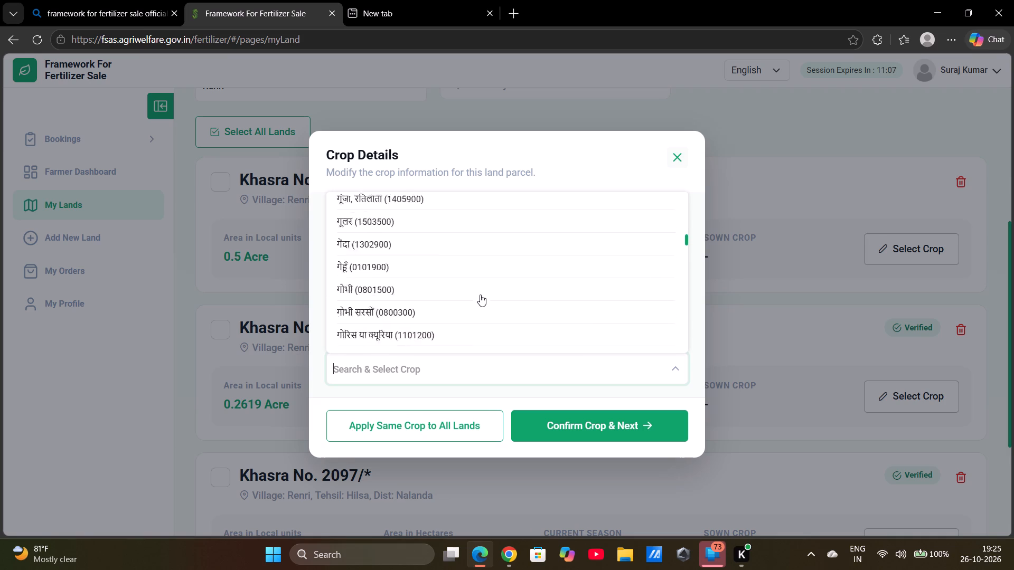
pyautogui.scroll(3, 480, 294)
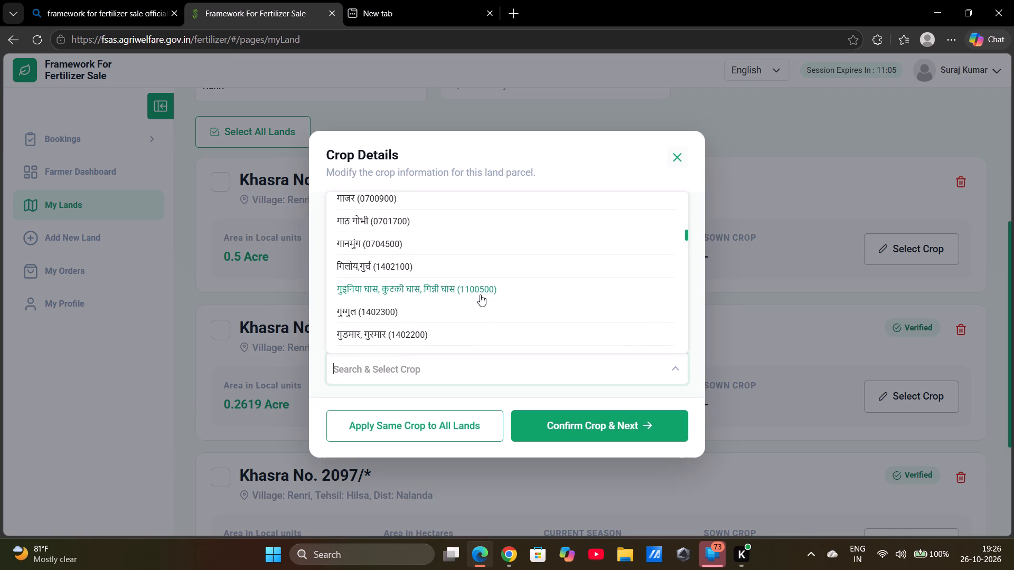
pyautogui.scroll(1, 480, 294)
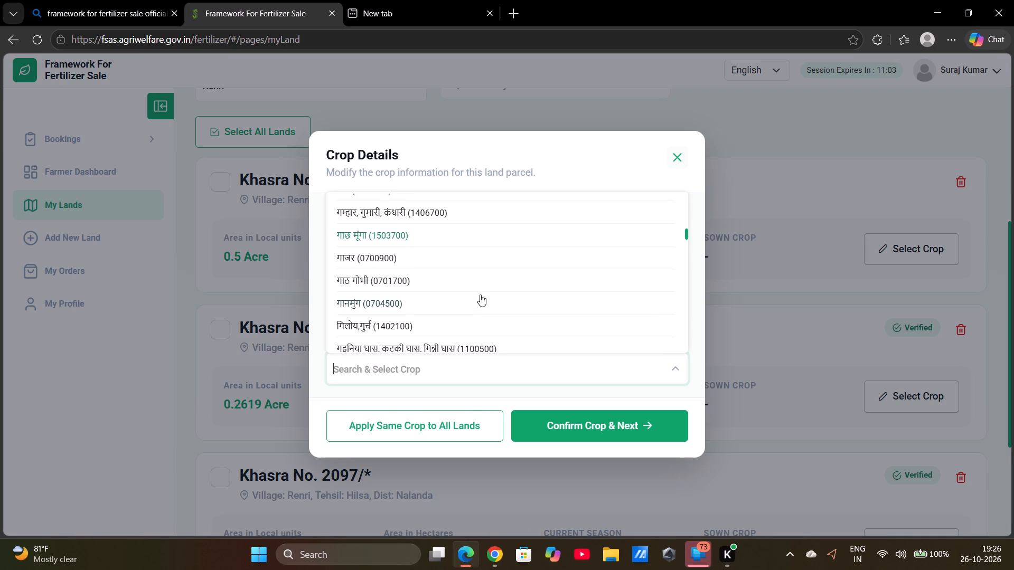
pyautogui.scroll(-2, 480, 294)
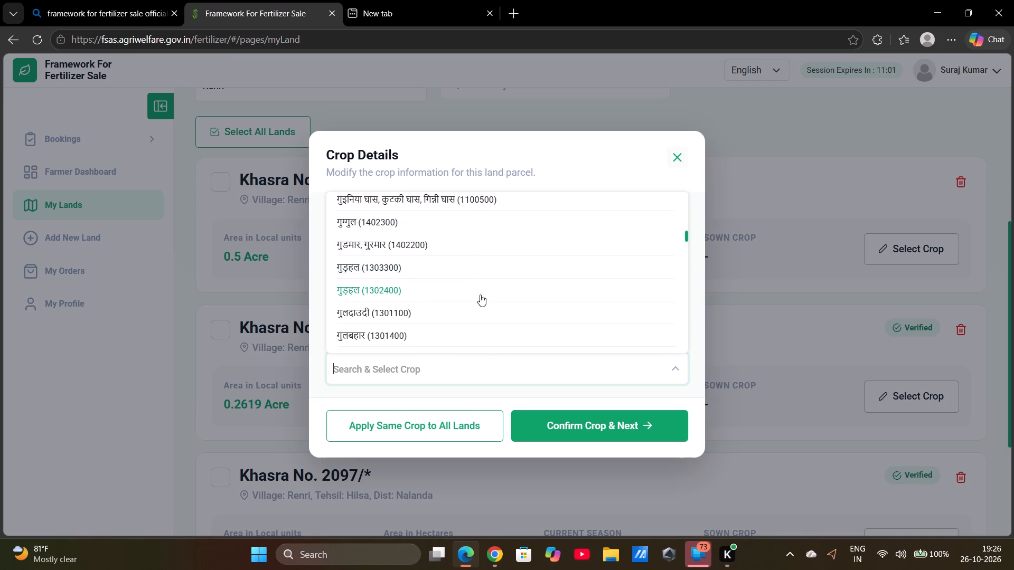
pyautogui.scroll(-1, 480, 294)
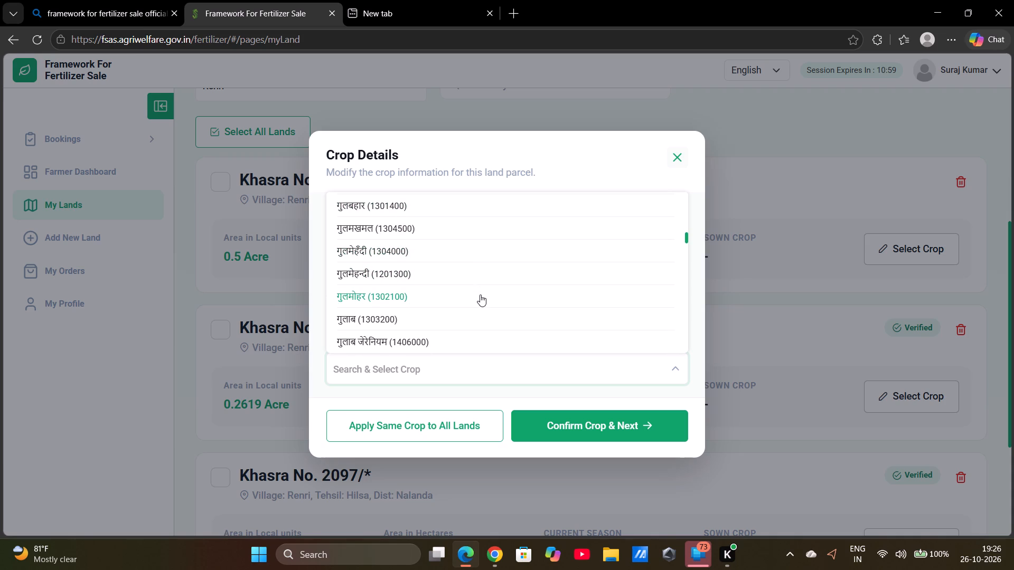
pyautogui.scroll(-3, 480, 294)
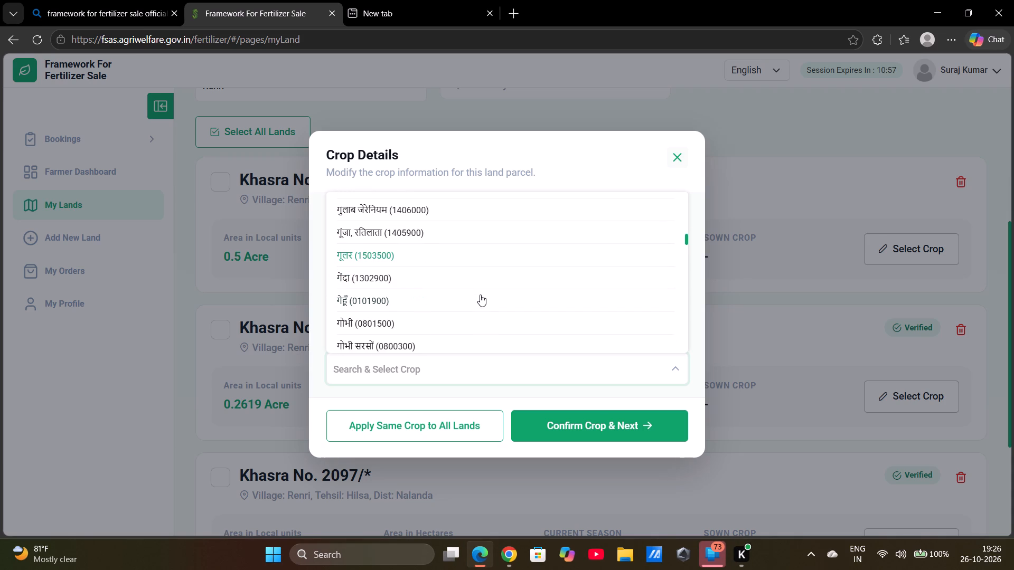
pyautogui.click(417, 327)
pyautogui.click(430, 366)
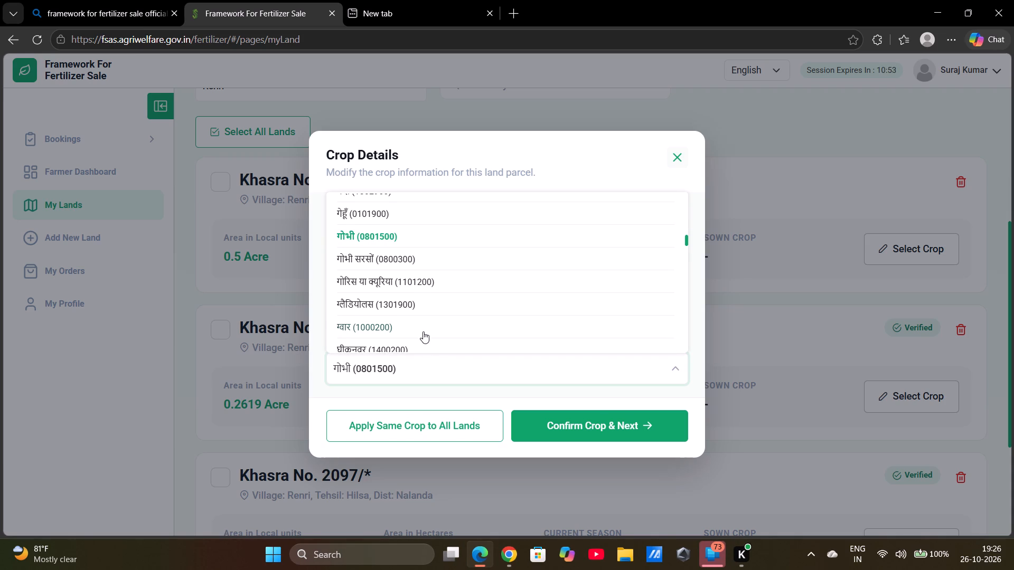
pyautogui.click(383, 219)
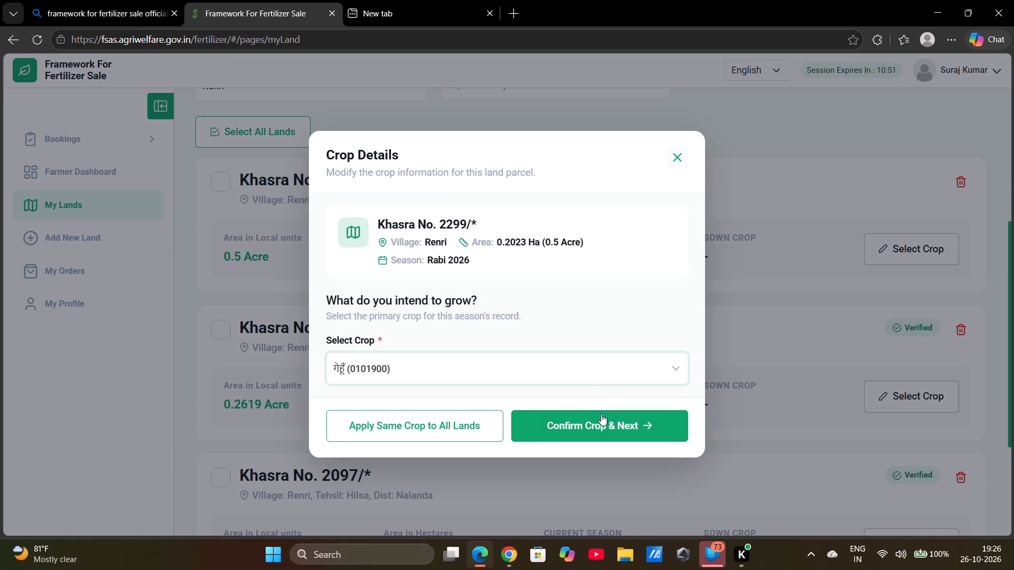
pyautogui.click(600, 419)
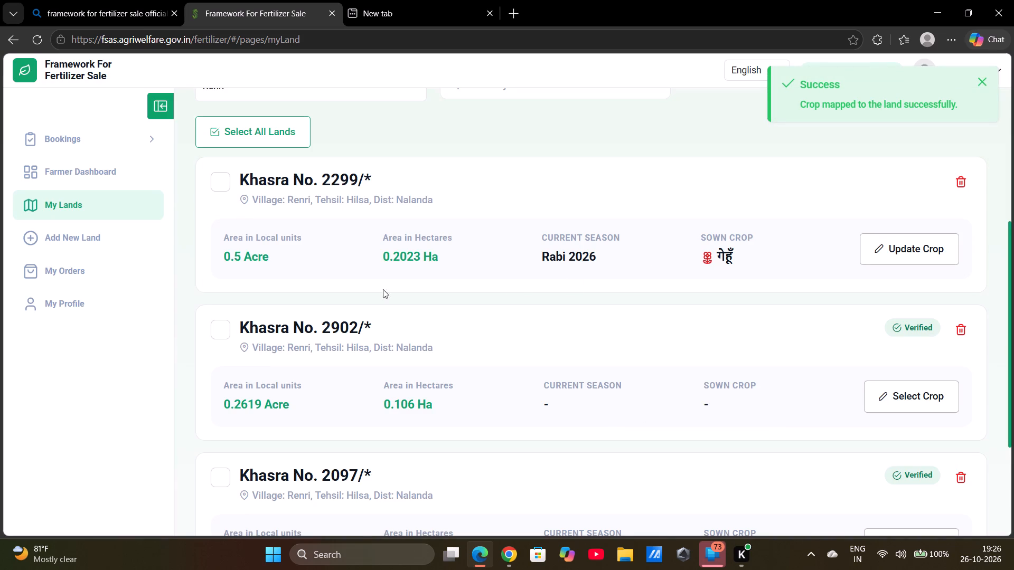
# Select all the land parcels in Renri and start the fertilizer application for them.
pyautogui.click(257, 142)
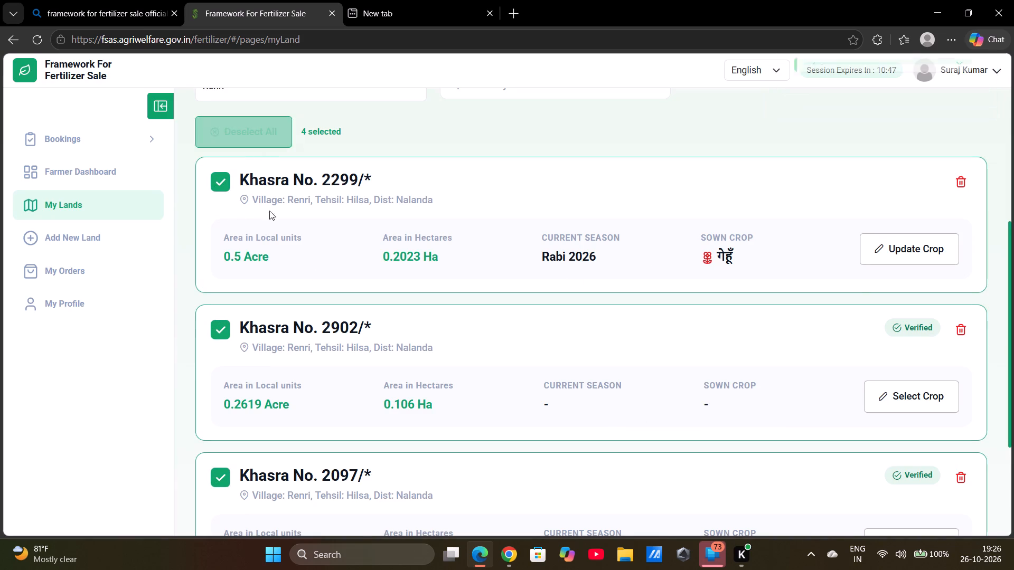
pyautogui.scroll(-5, 993, 294)
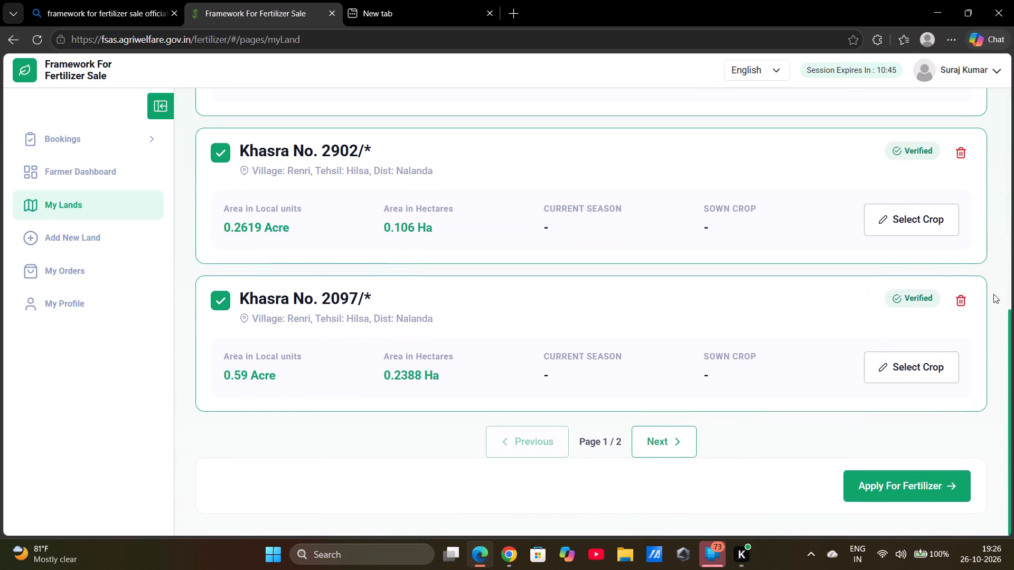
pyautogui.click(929, 504)
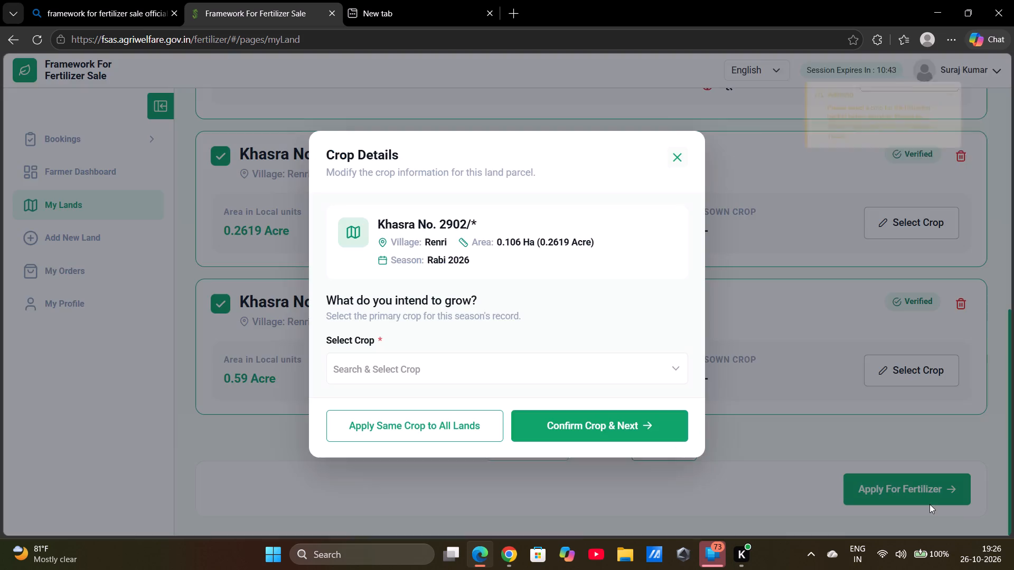